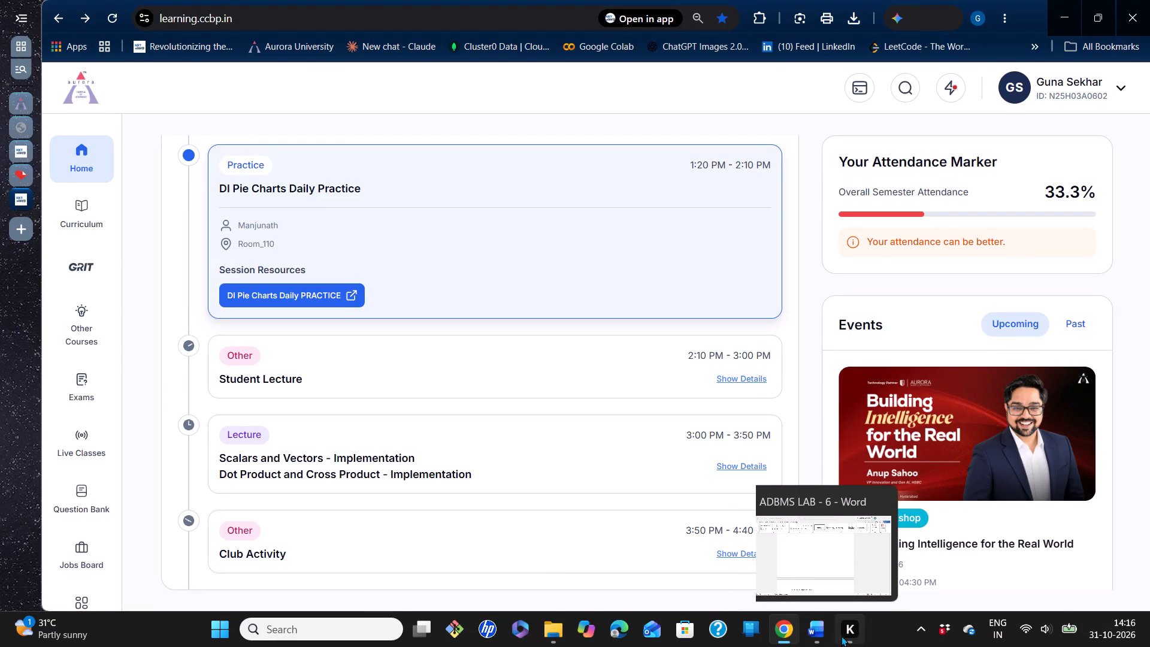
# Switch to the ADBMS LAB - 6 document in Word and view the page headed Date after 100 Days from Today.
pyautogui.click(898, 494)
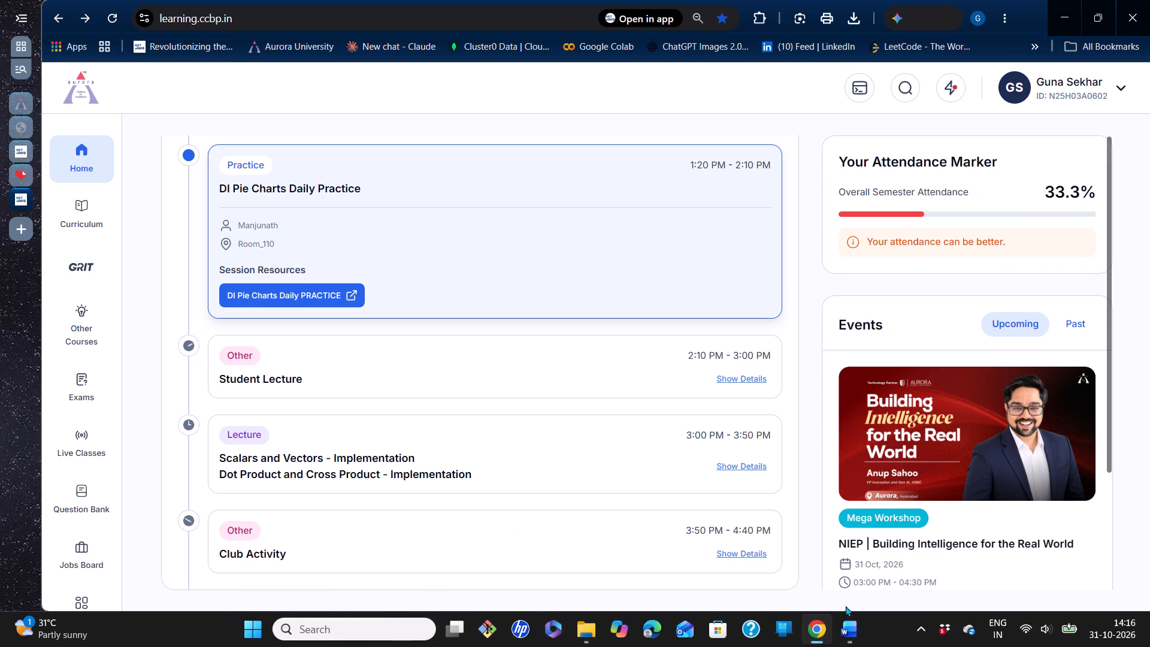
pyautogui.click(844, 552)
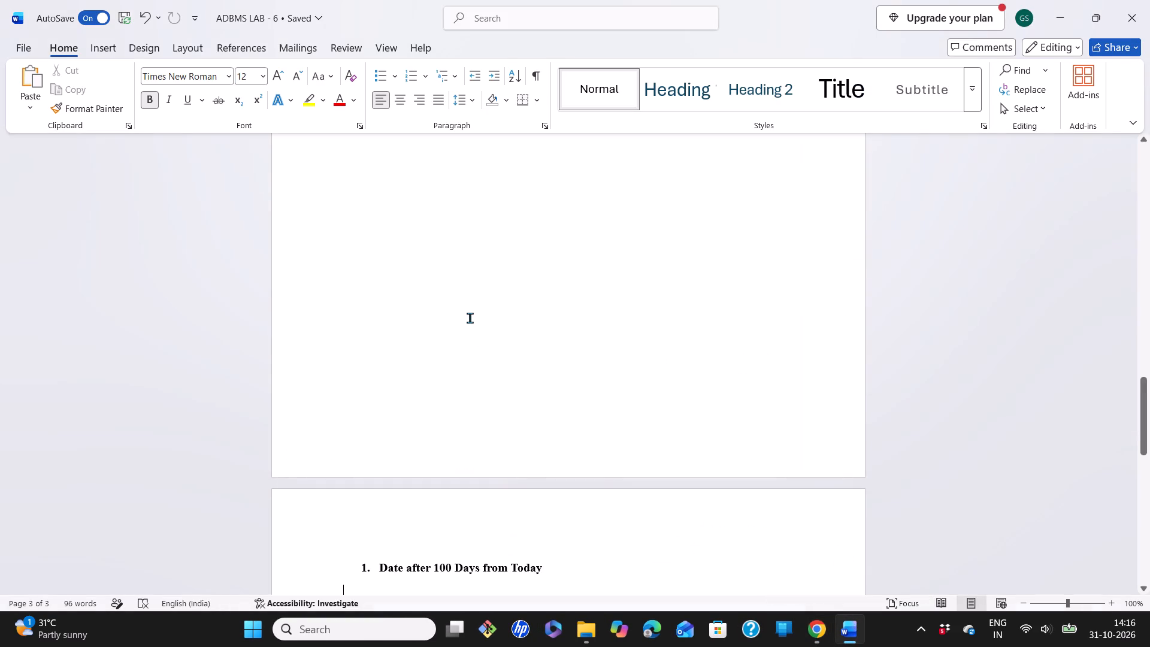
pyautogui.scroll(-1, 470, 317)
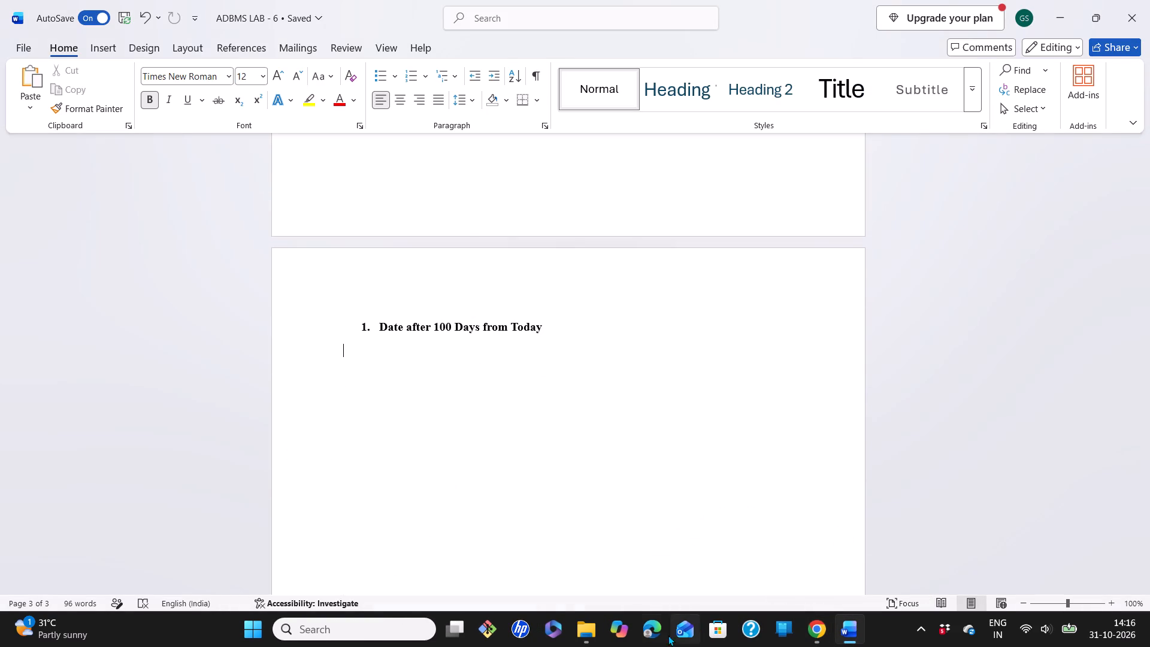
# Switch to File Explorer and look through the ADVANCED DBMS, Backend Devlopment and Advanced Data Structures folders.
pyautogui.click(561, 564)
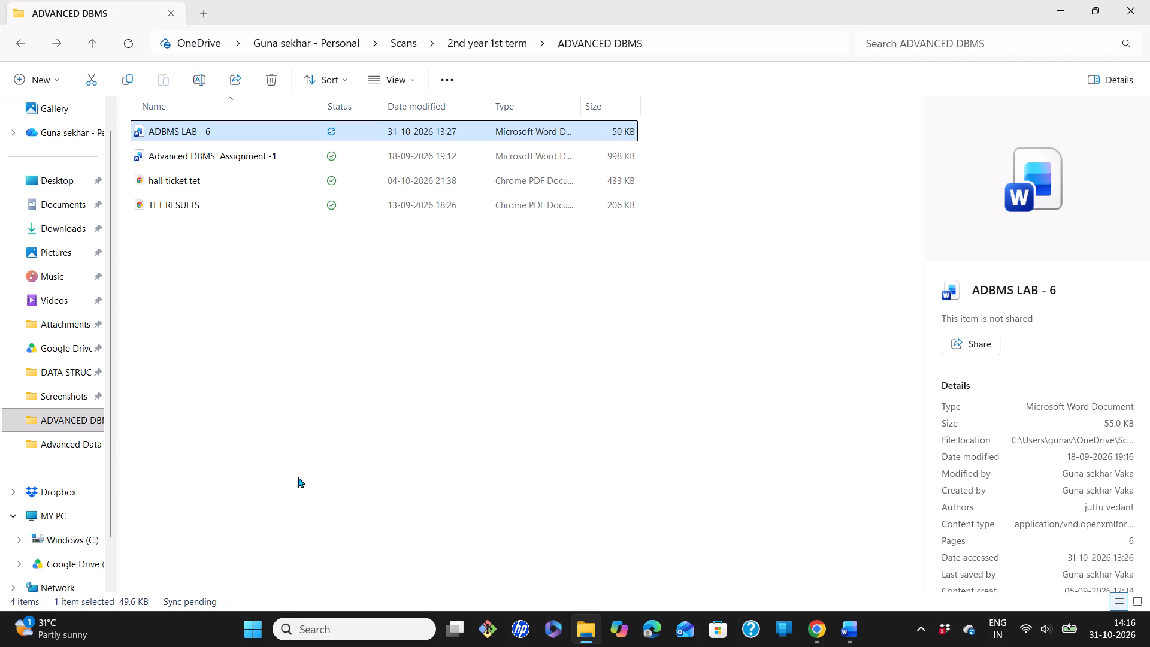
pyautogui.click(80, 417)
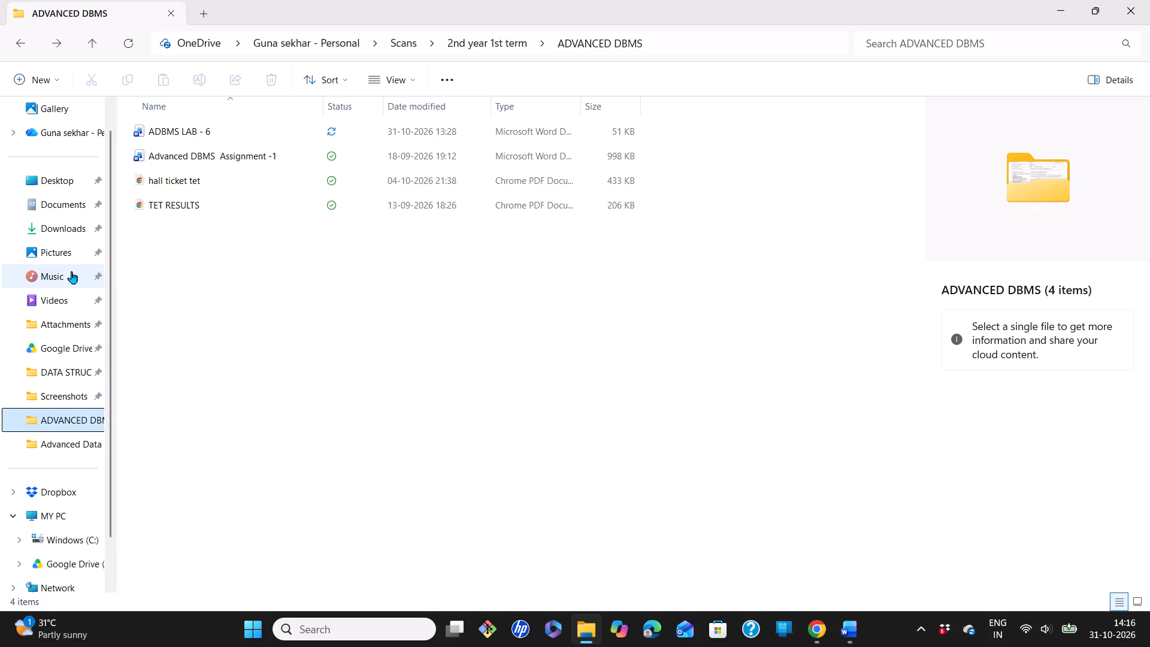
pyautogui.click(11, 132)
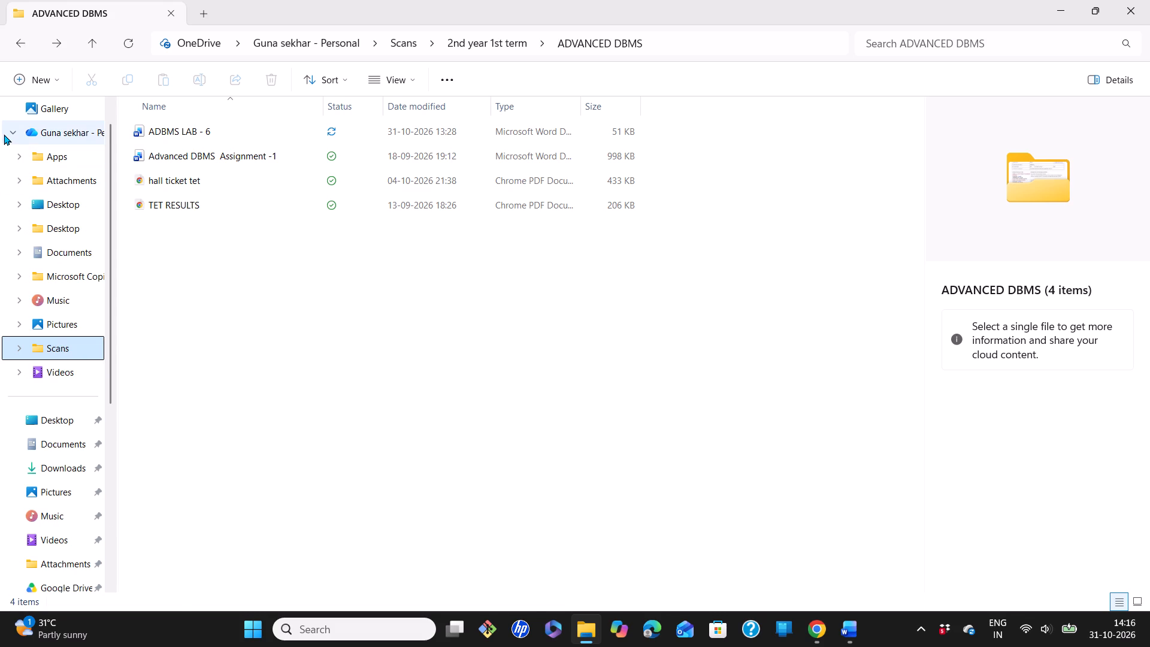
pyautogui.click(4, 133)
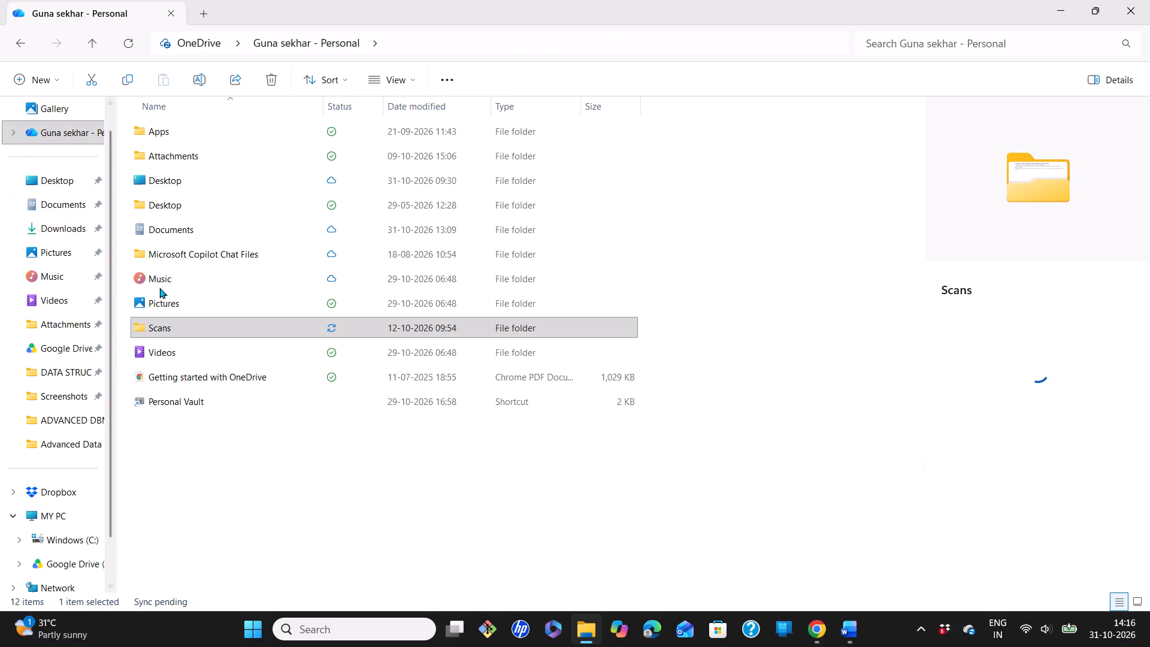
pyautogui.doubleClick(184, 317)
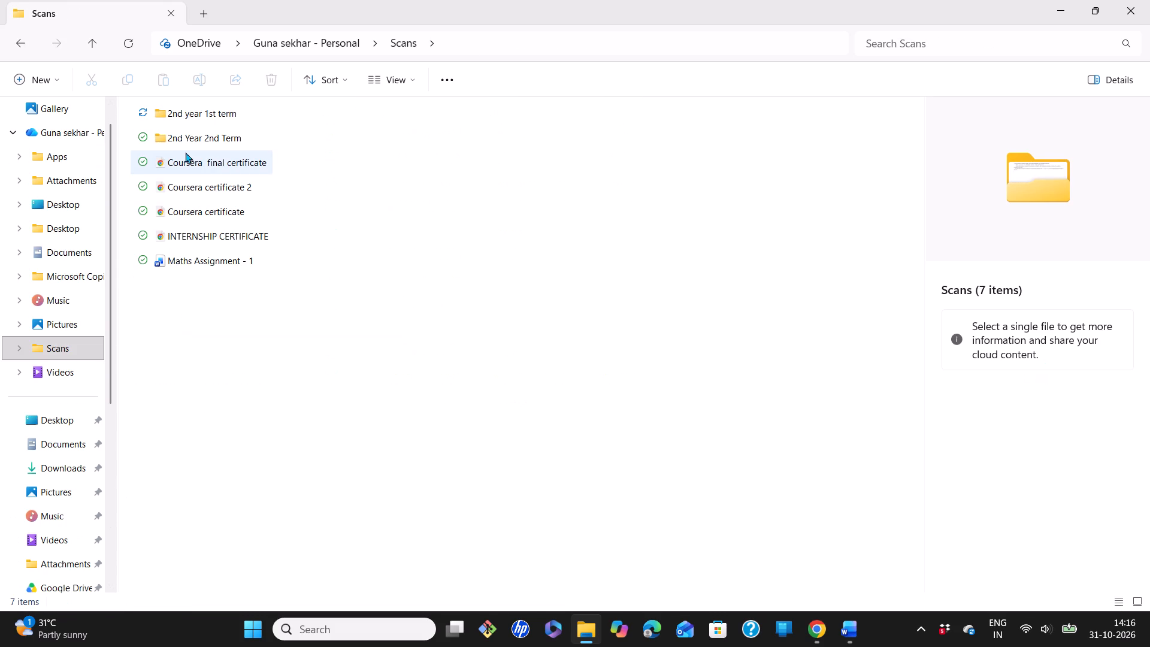
pyautogui.doubleClick(188, 141)
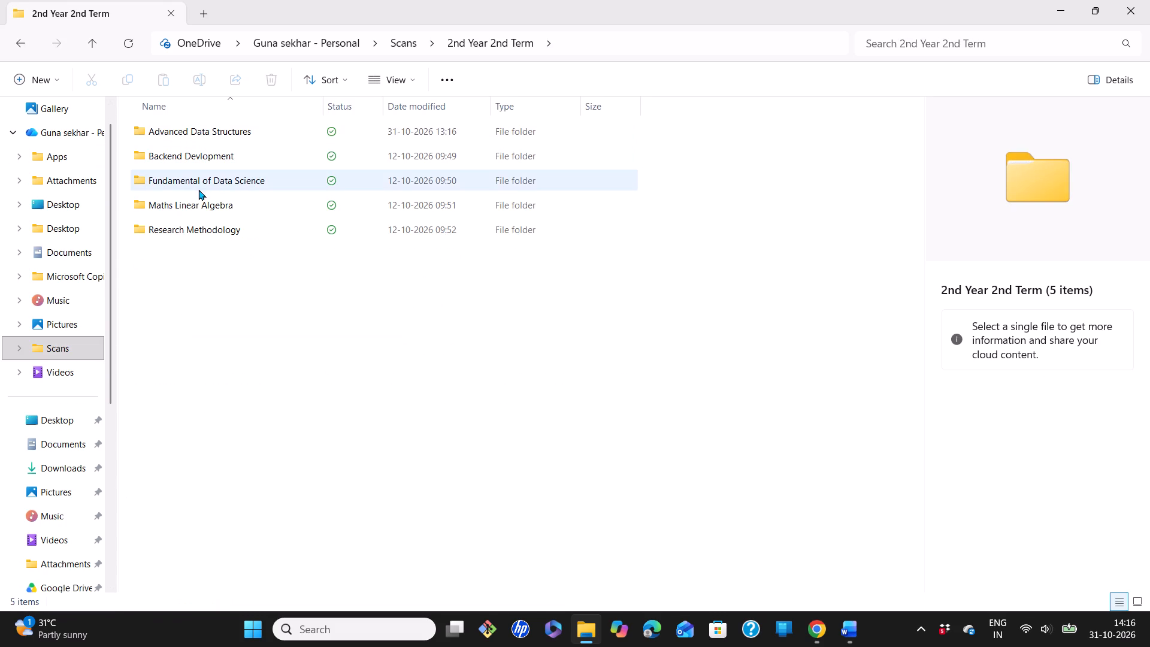
pyautogui.doubleClick(196, 149)
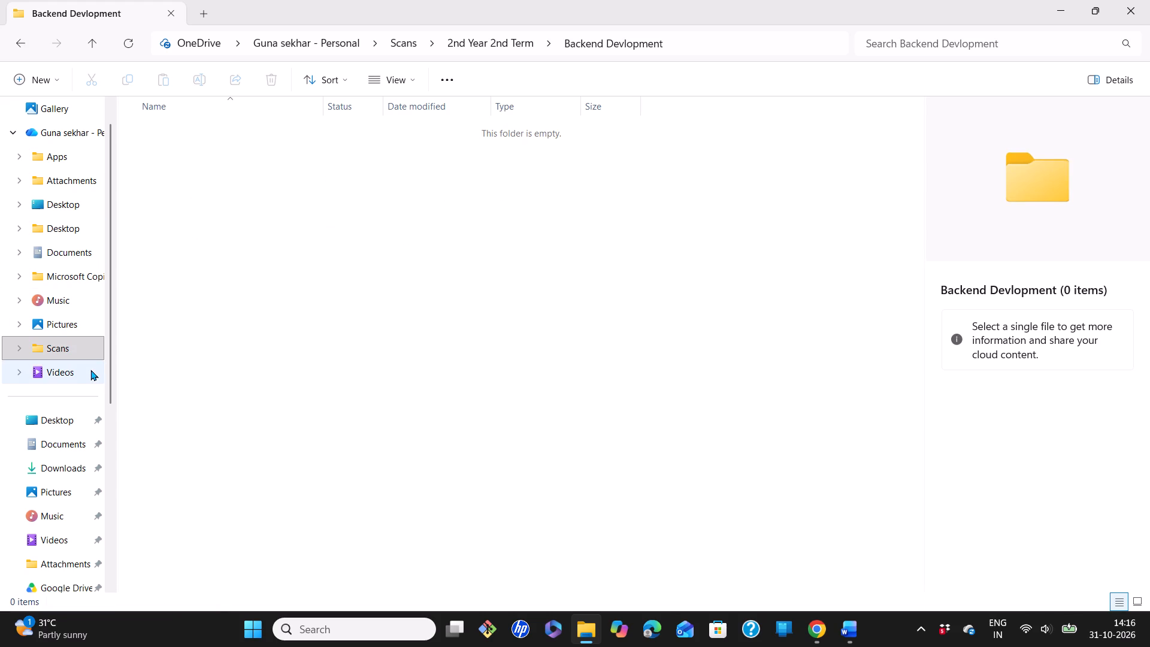
pyautogui.click(11, 137)
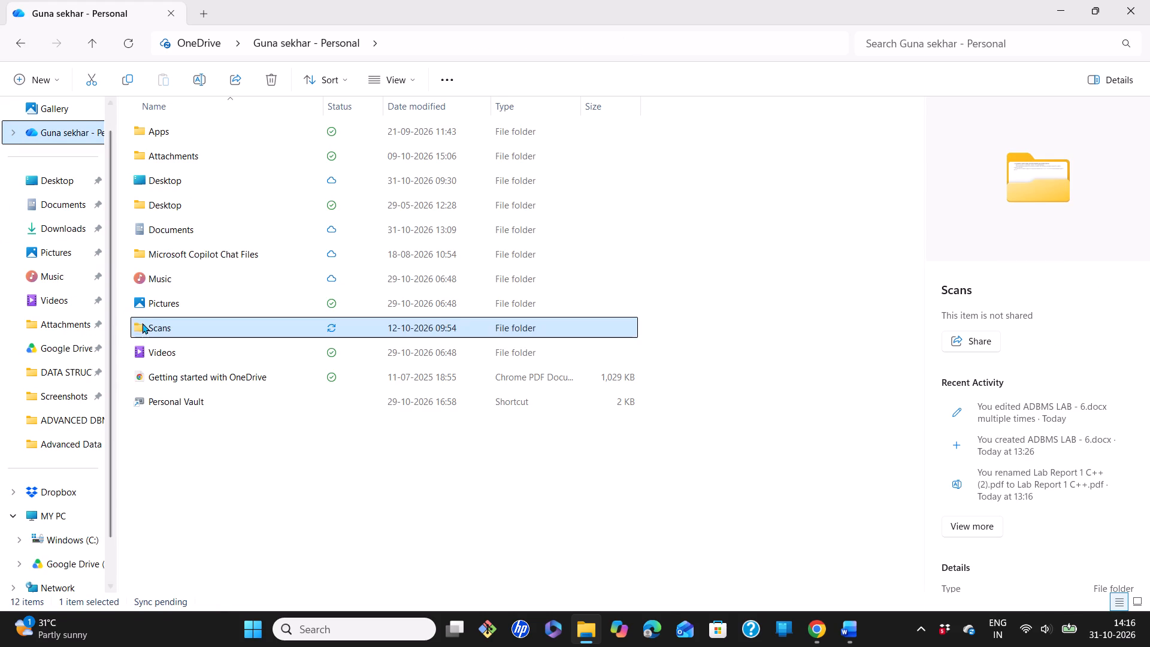
pyautogui.click(67, 449)
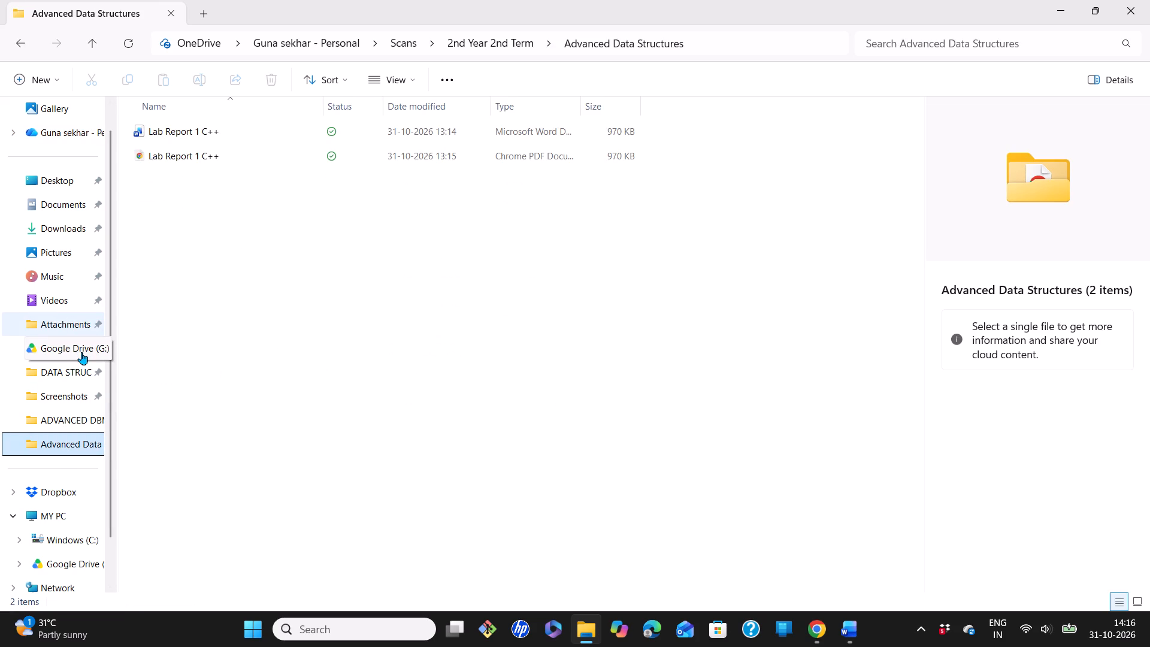
pyautogui.scroll(-1, 69, 391)
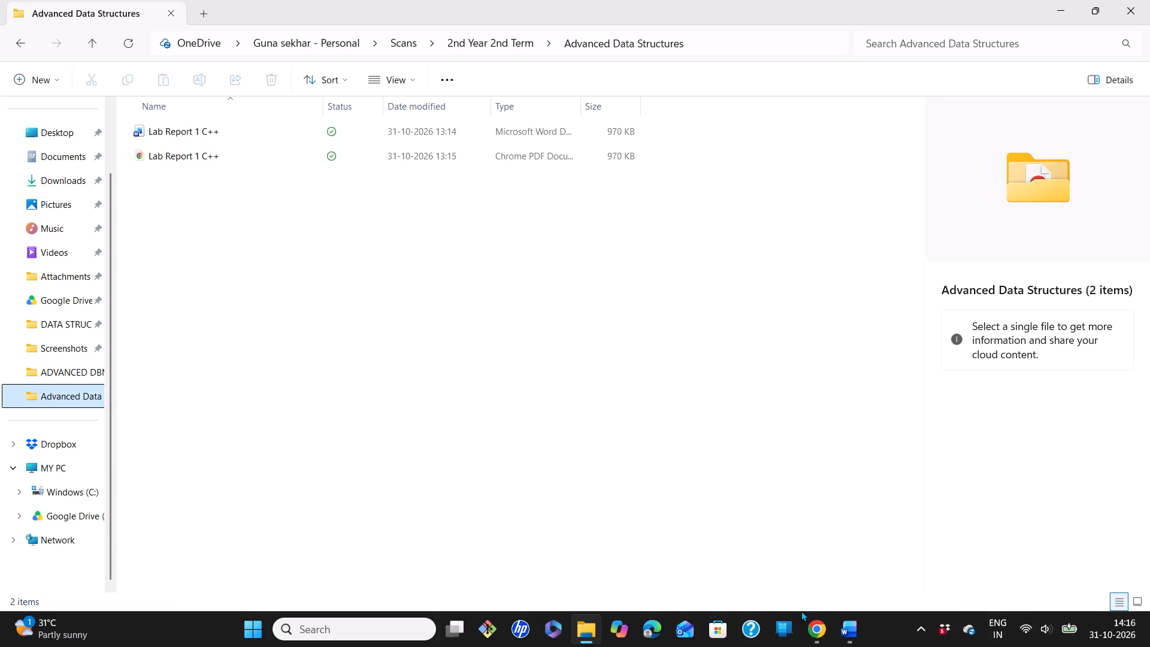
# Switch to the Aurora assessments page in Chrome, review the Advanced Data Structures assessments and return to the course overview.
pyautogui.click(798, 552)
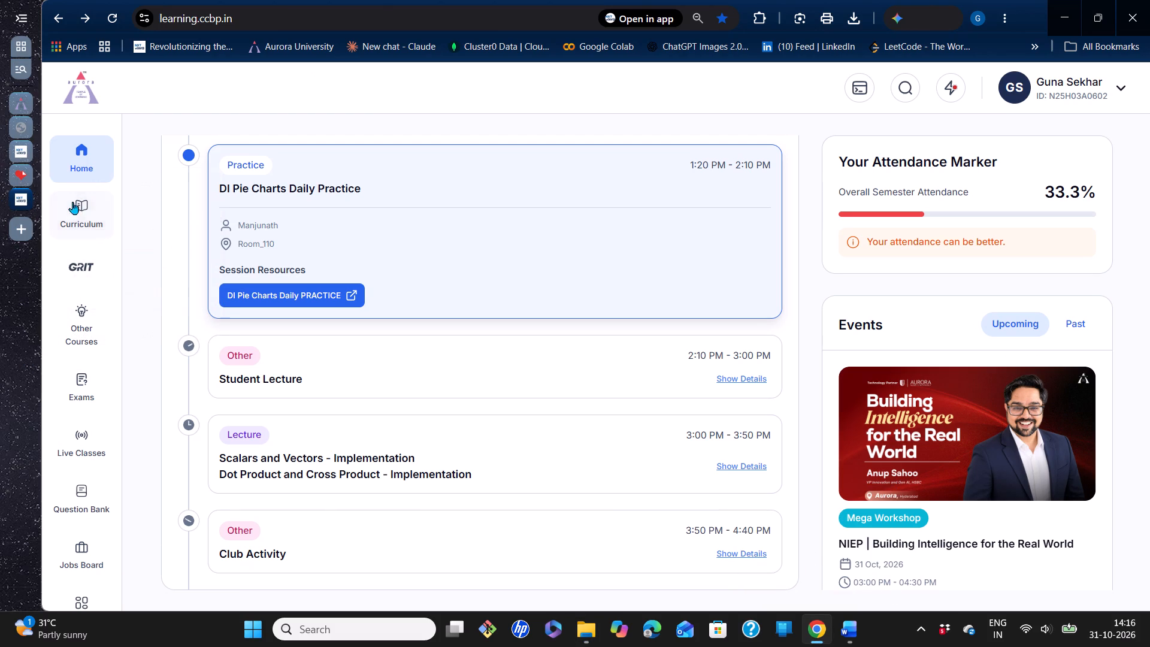
pyautogui.click(17, 108)
pyautogui.scroll(6, 301, 195)
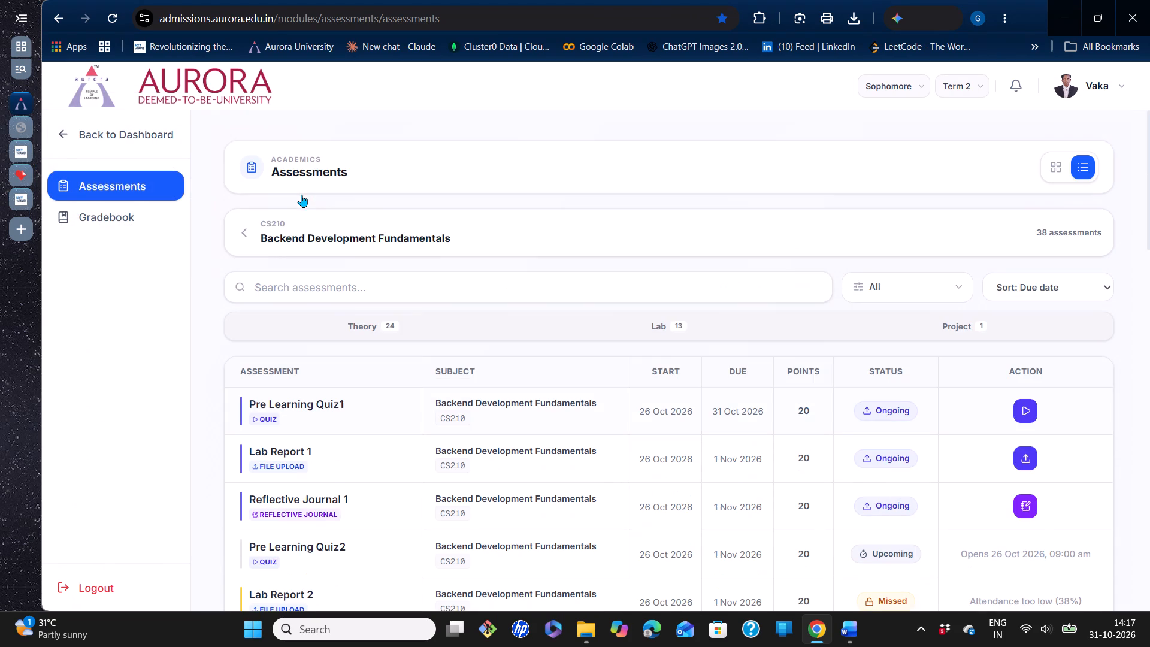
pyautogui.click(246, 229)
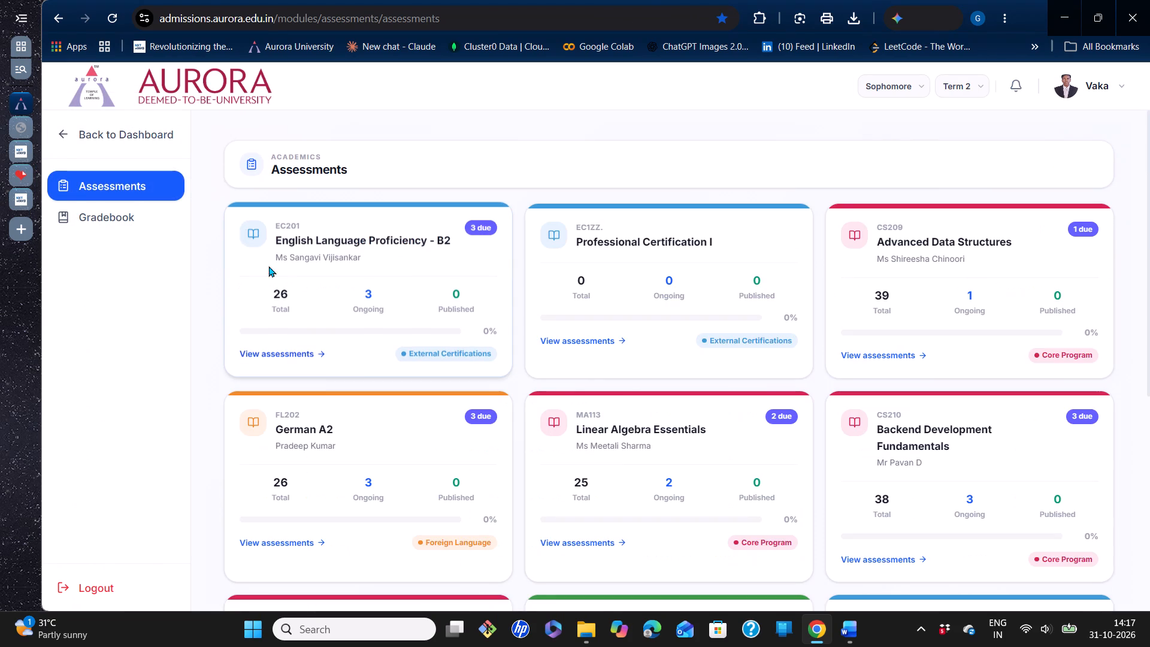
pyautogui.click(867, 283)
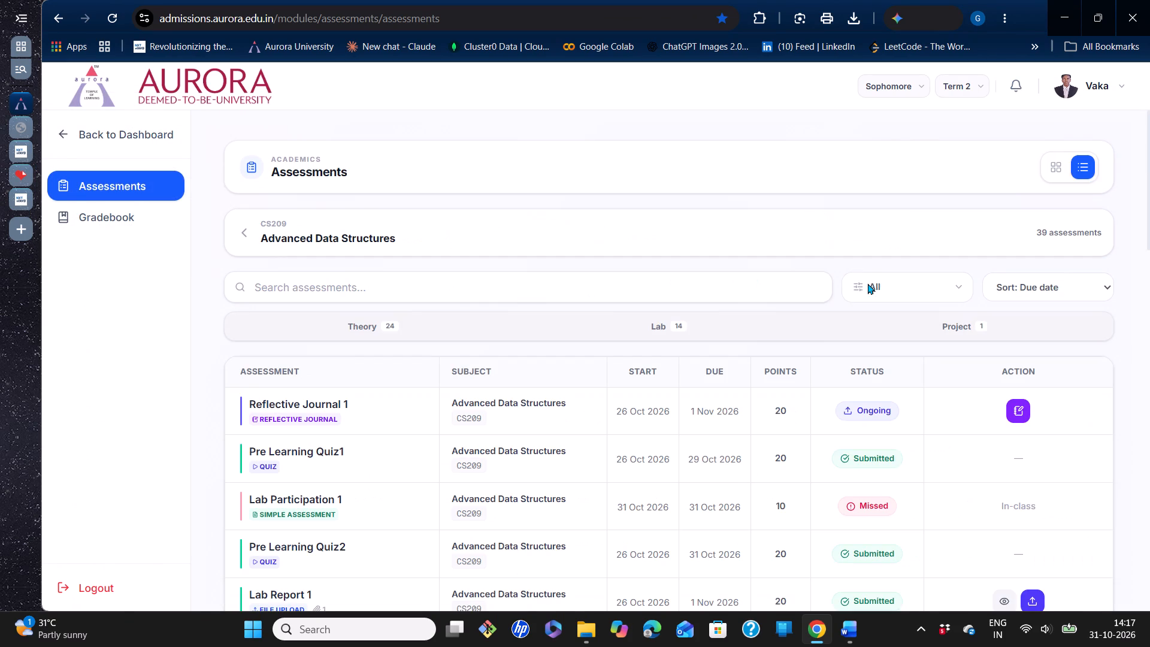
pyautogui.scroll(-1, 803, 537)
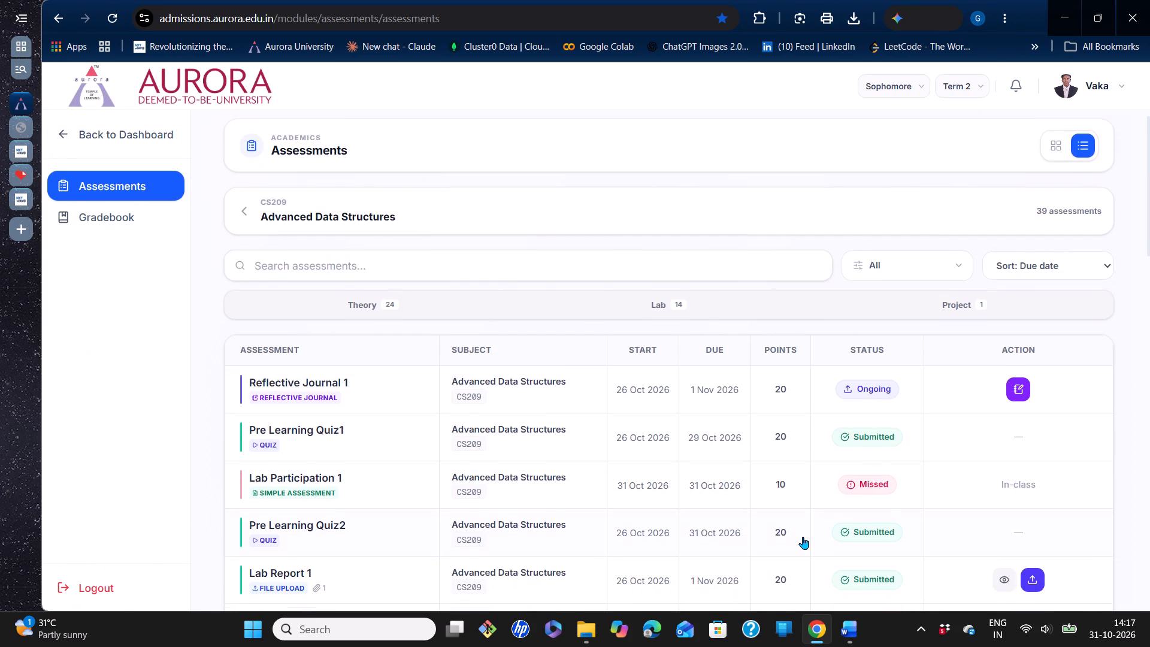
pyautogui.scroll(-1, 803, 537)
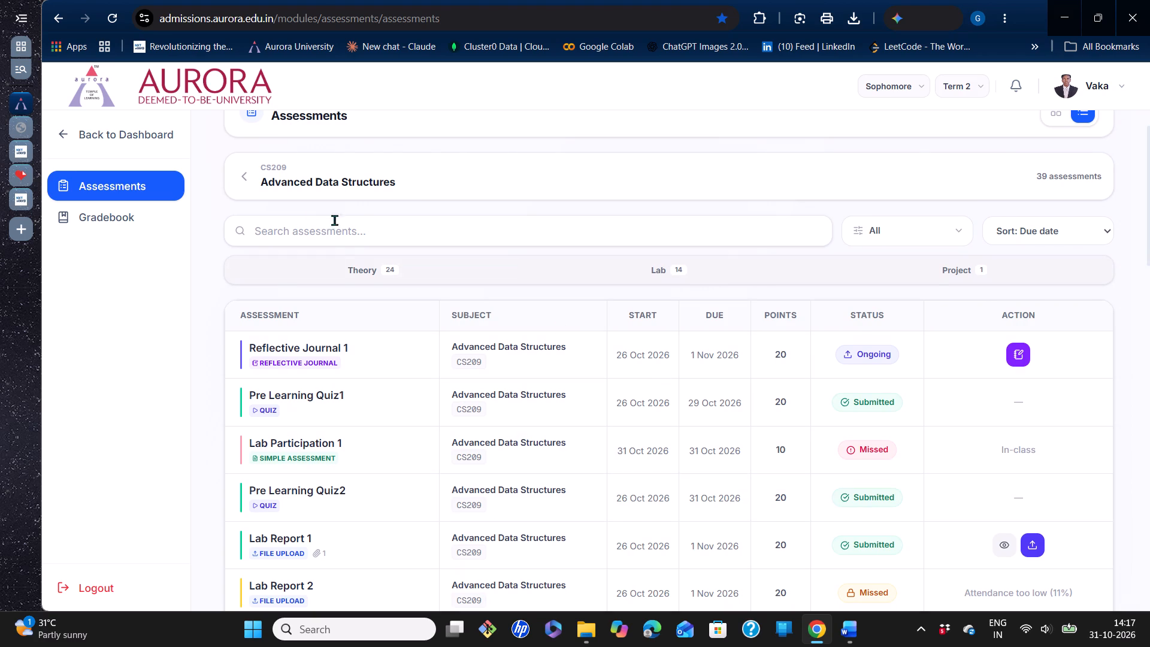
pyautogui.click(240, 182)
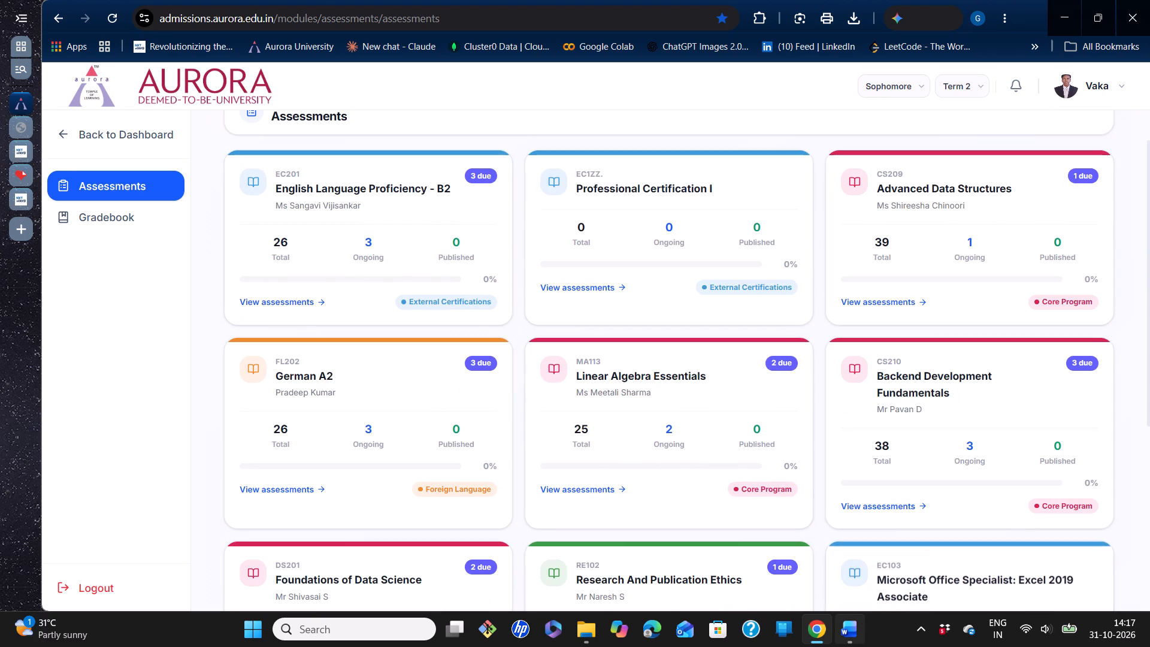
pyautogui.click(834, 590)
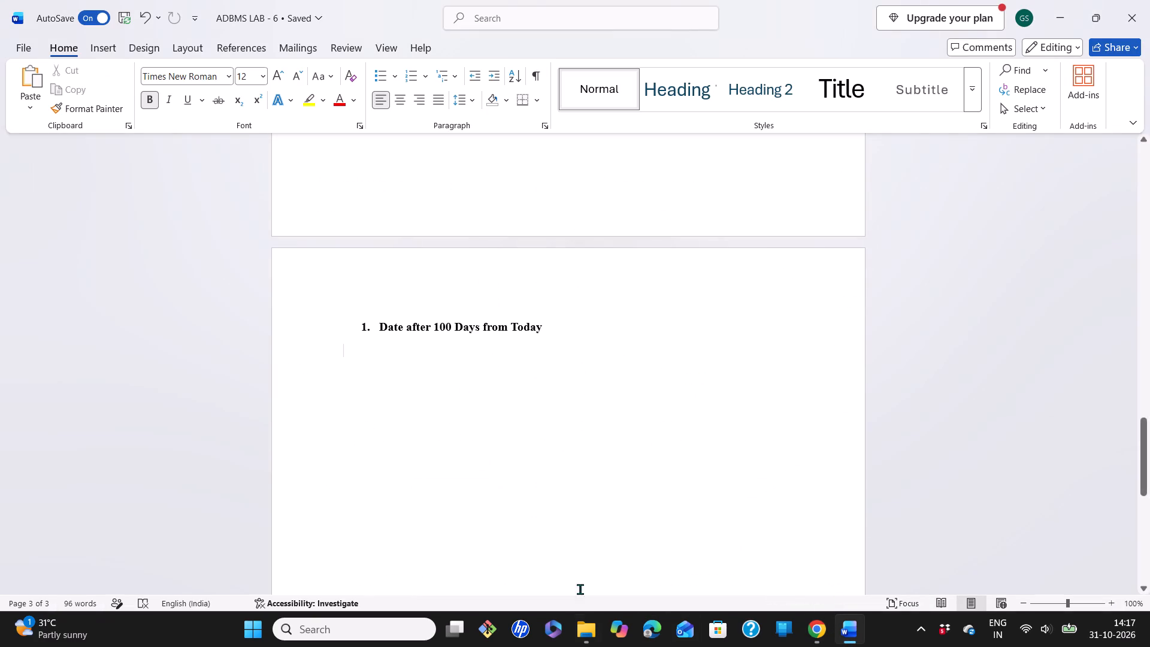
pyautogui.click(565, 560)
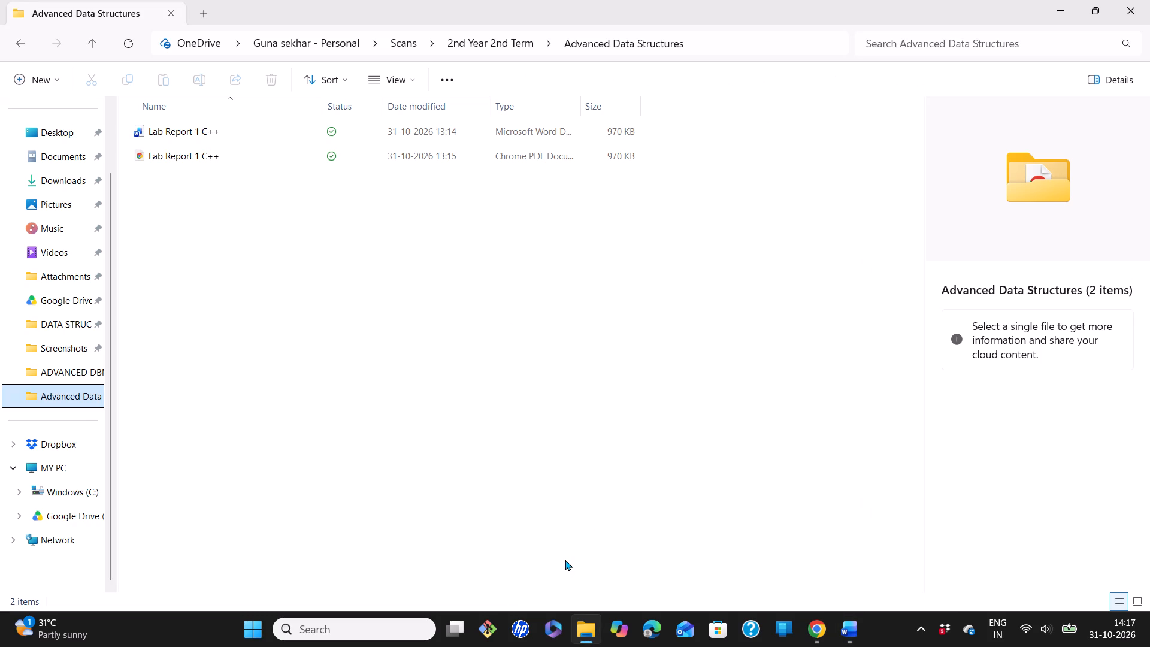
pyautogui.click(57, 202)
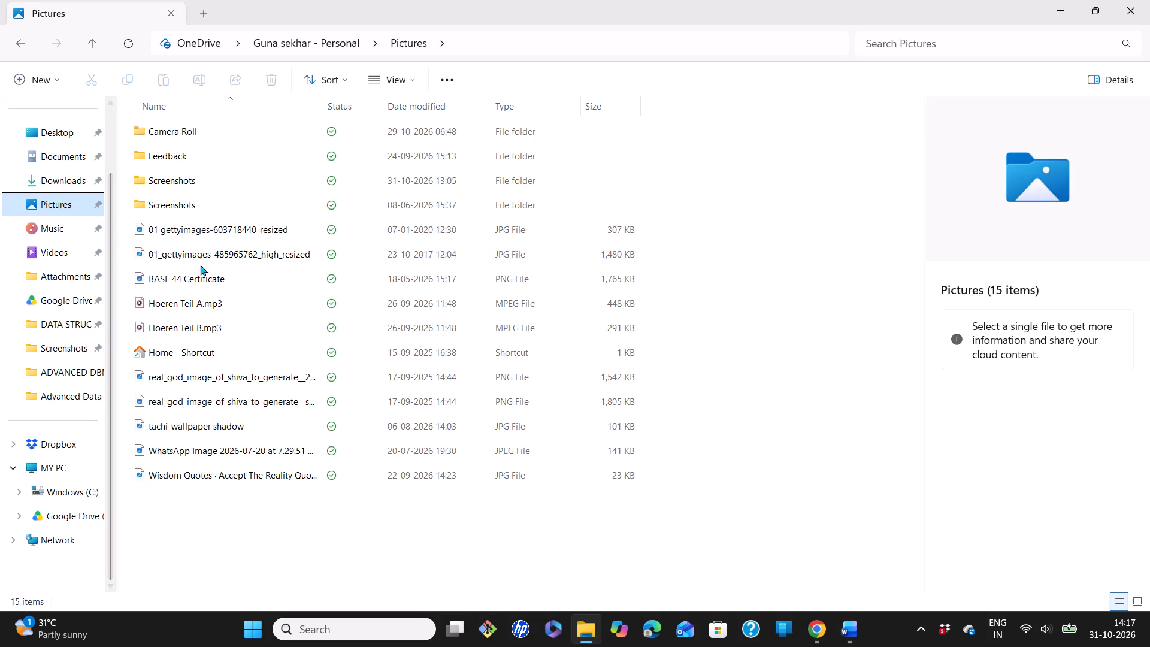
pyautogui.doubleClick(180, 176)
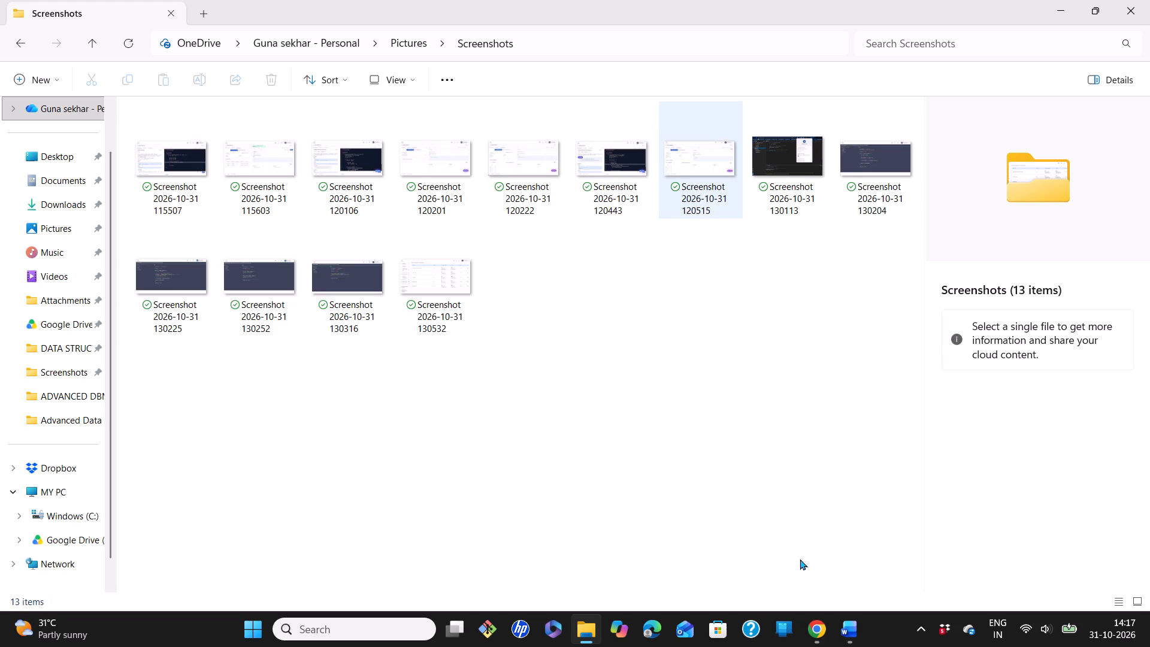
pyautogui.click(147, 264)
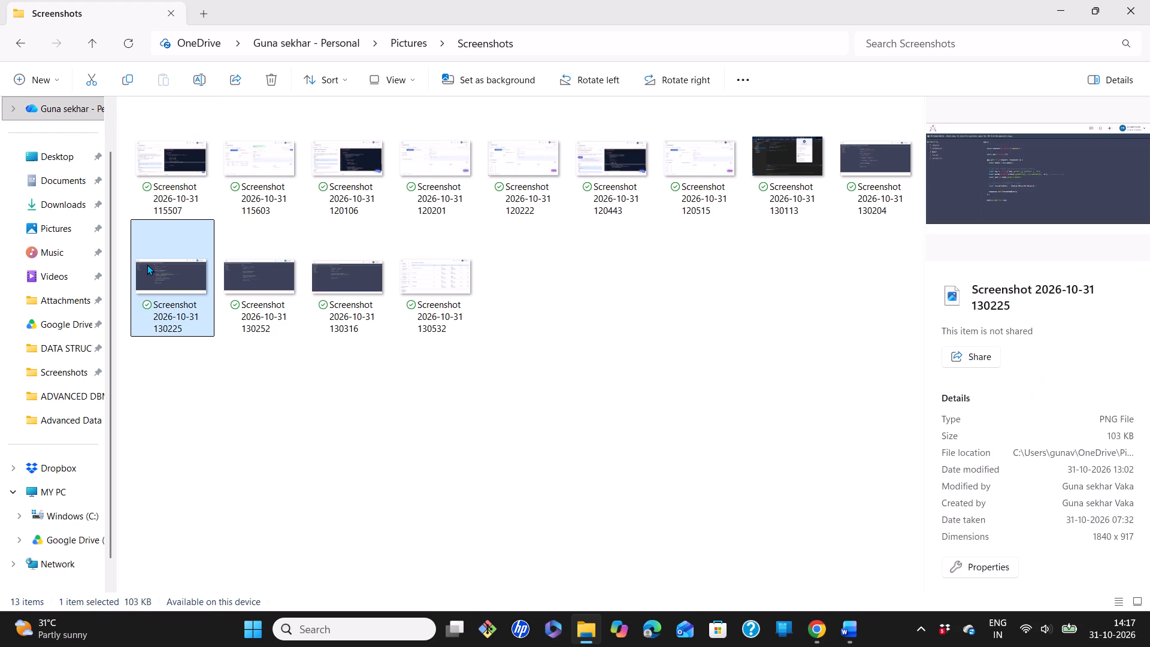
pyautogui.click(867, 188)
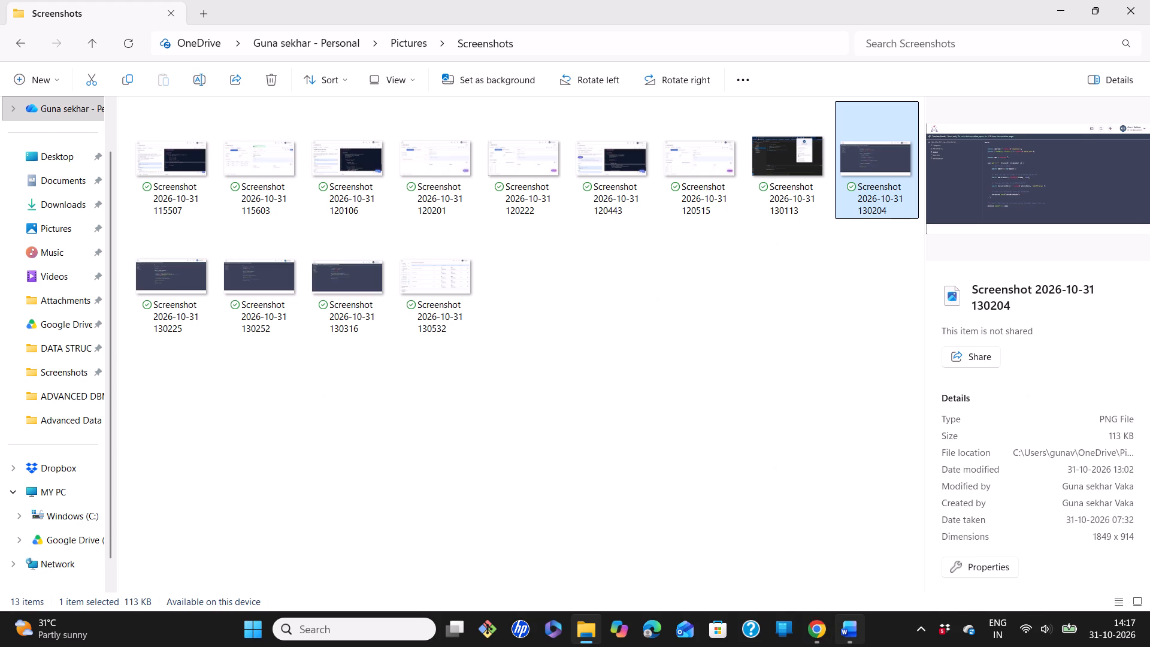
# Switch to Chrome and open the code preview of the Date after 100 Days from Today coding practice question.
pyautogui.click(807, 518)
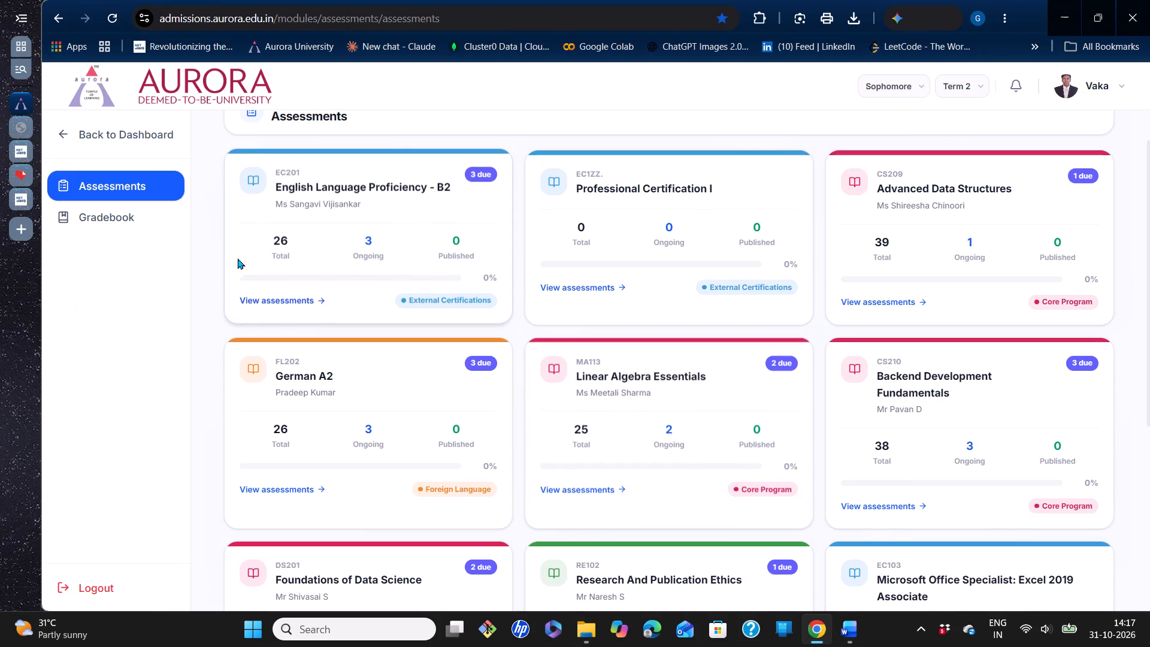
pyautogui.click(16, 151)
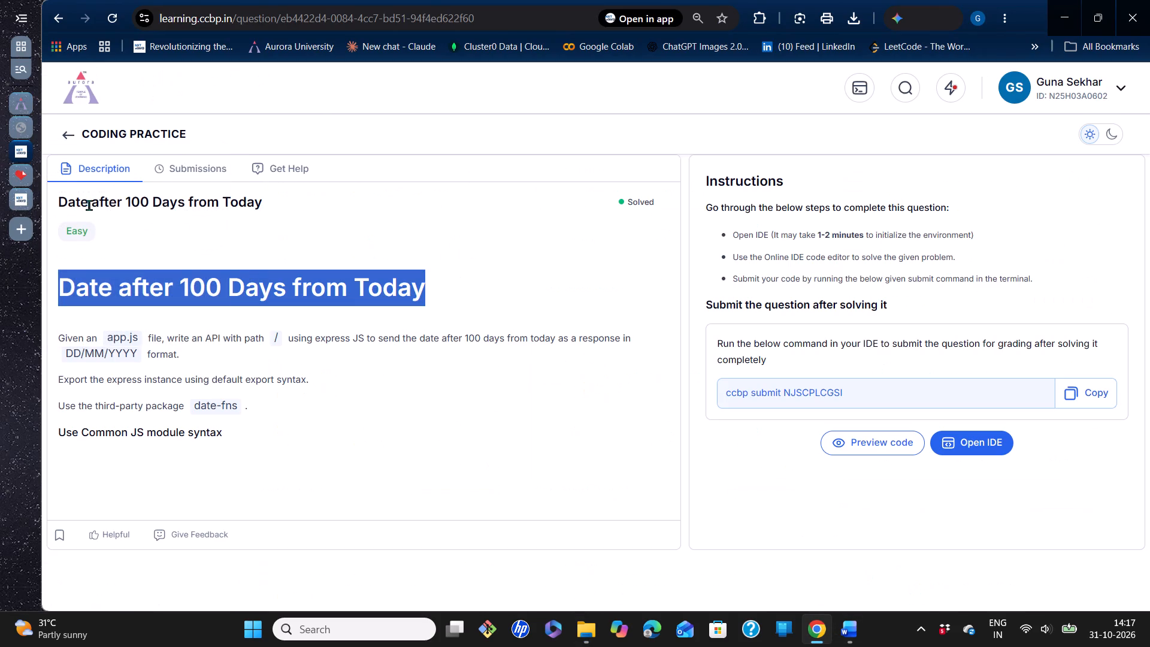
pyautogui.click(148, 244)
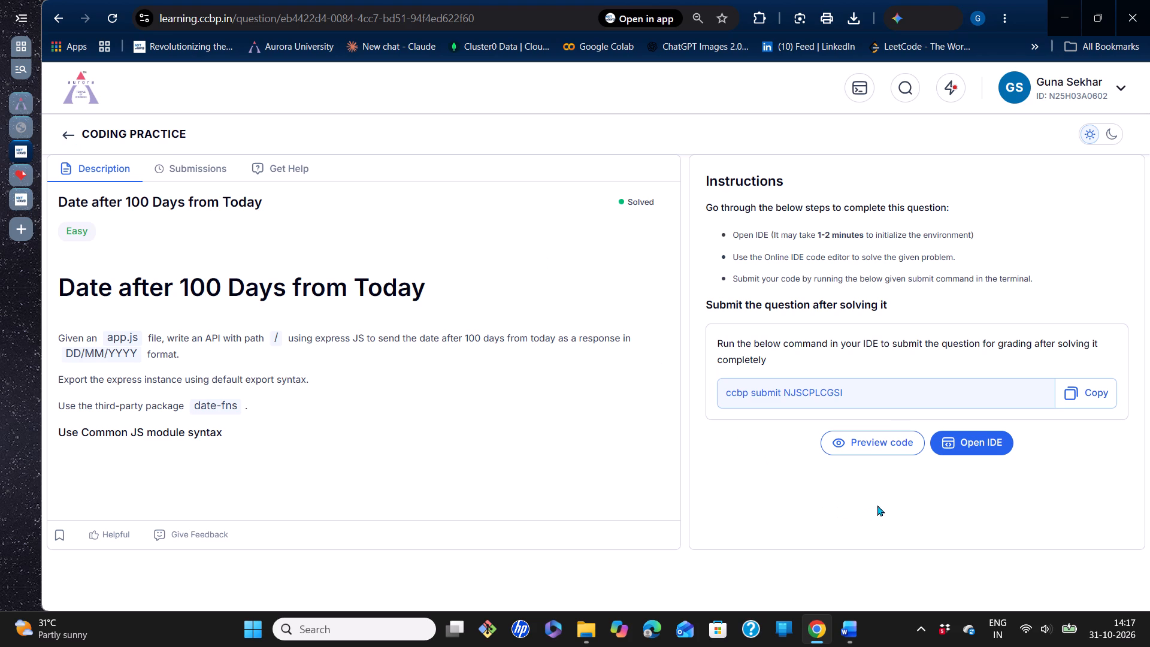
pyautogui.click(903, 446)
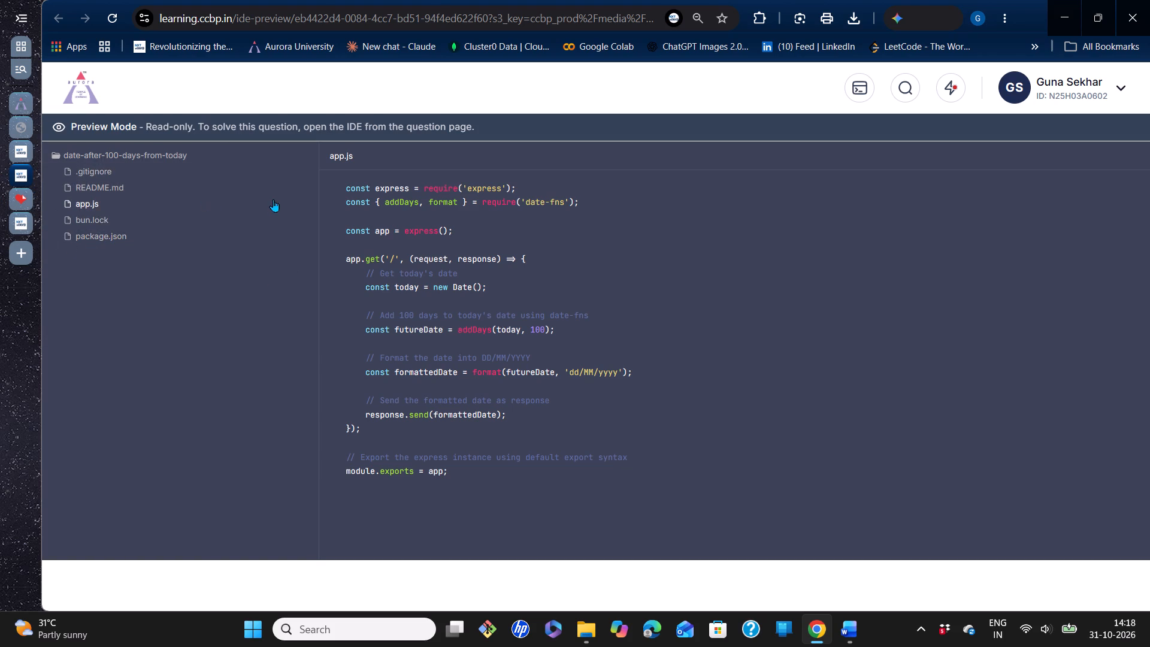
pyautogui.click(16, 153)
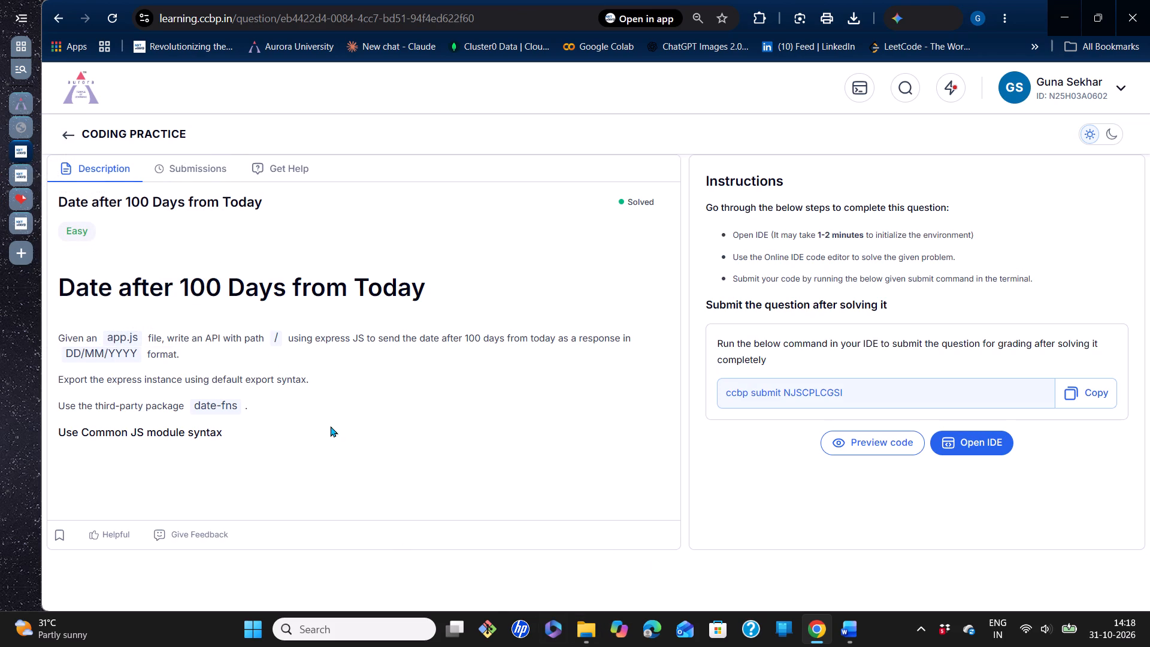
pyautogui.click(13, 171)
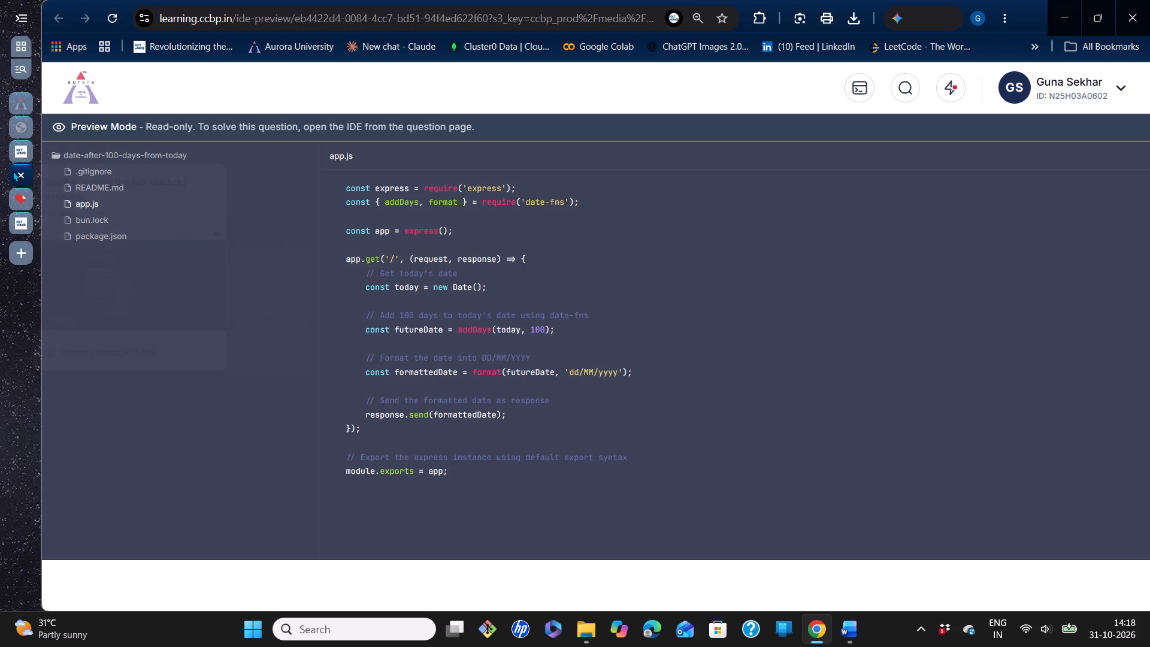
pyautogui.hotkey('alt', 'Tab')
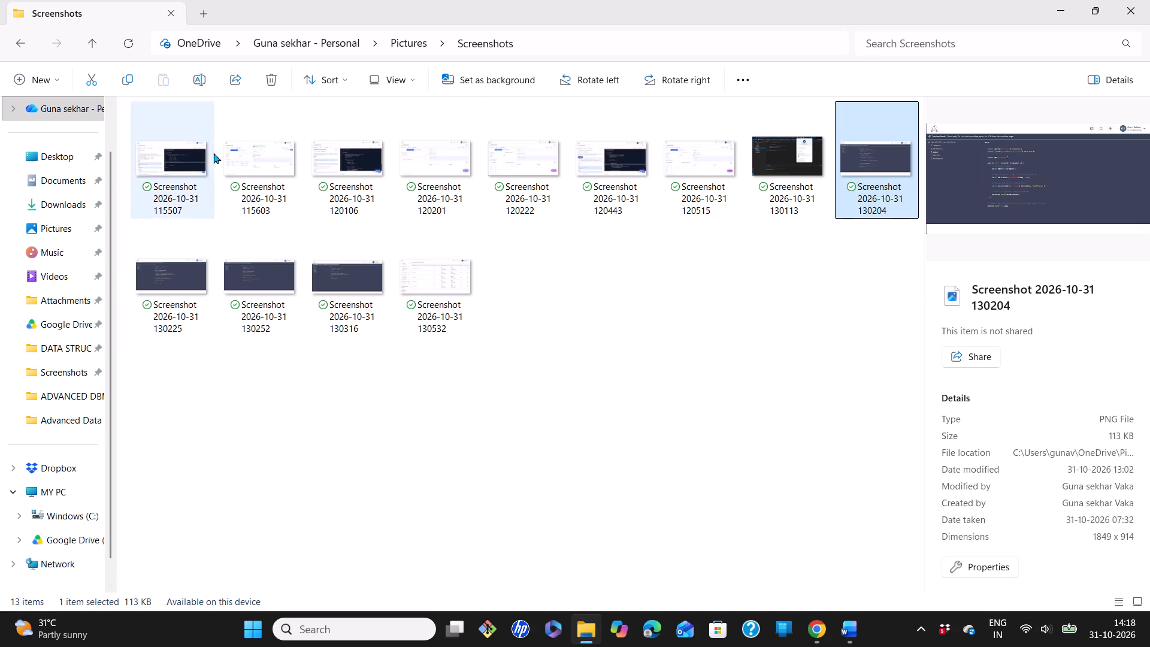
pyautogui.doubleClick(904, 171)
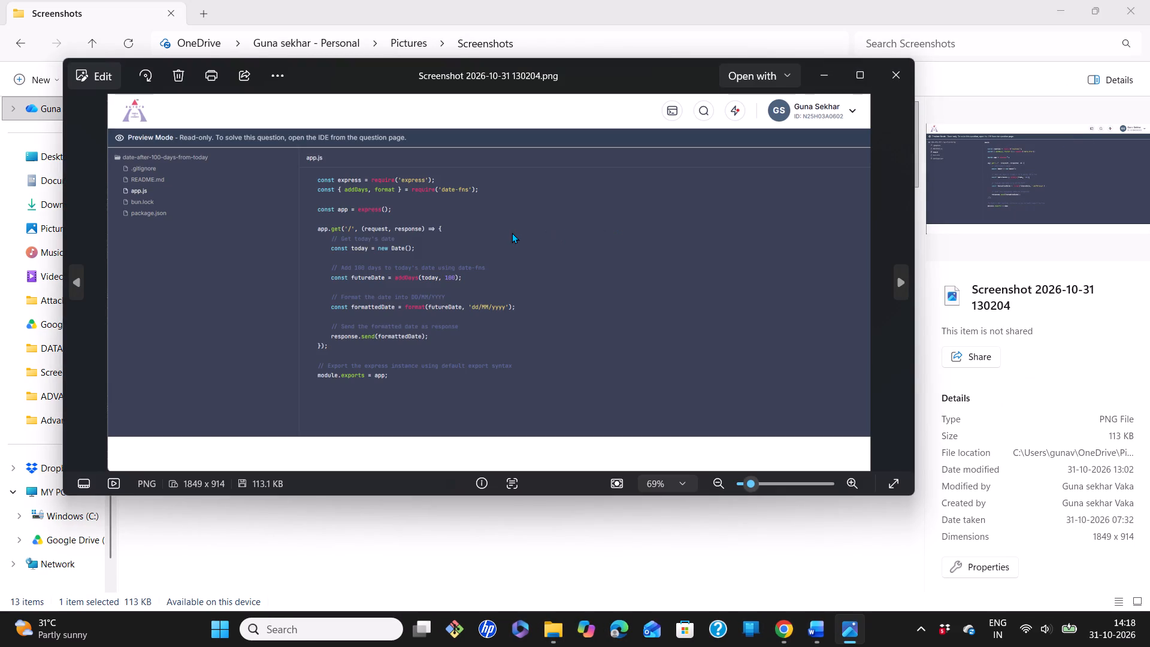
pyautogui.hotkey('alt', 'Tab')
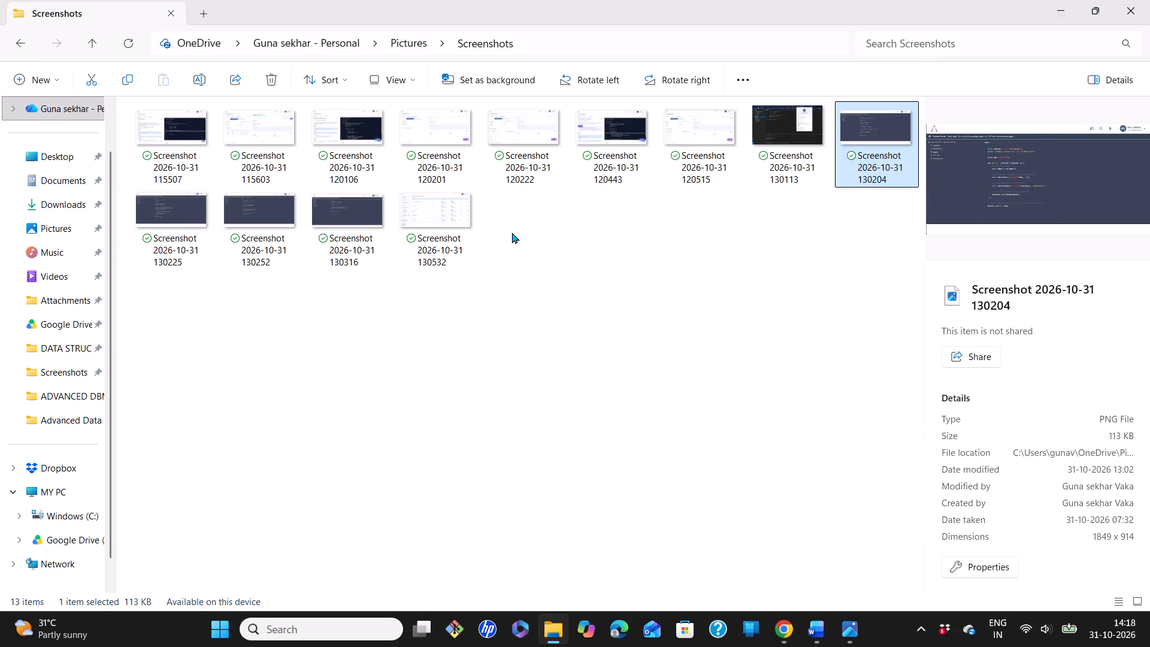
pyautogui.hotkey('alt', 'Tab')
pyautogui.hotkey('alt', 'Tab')
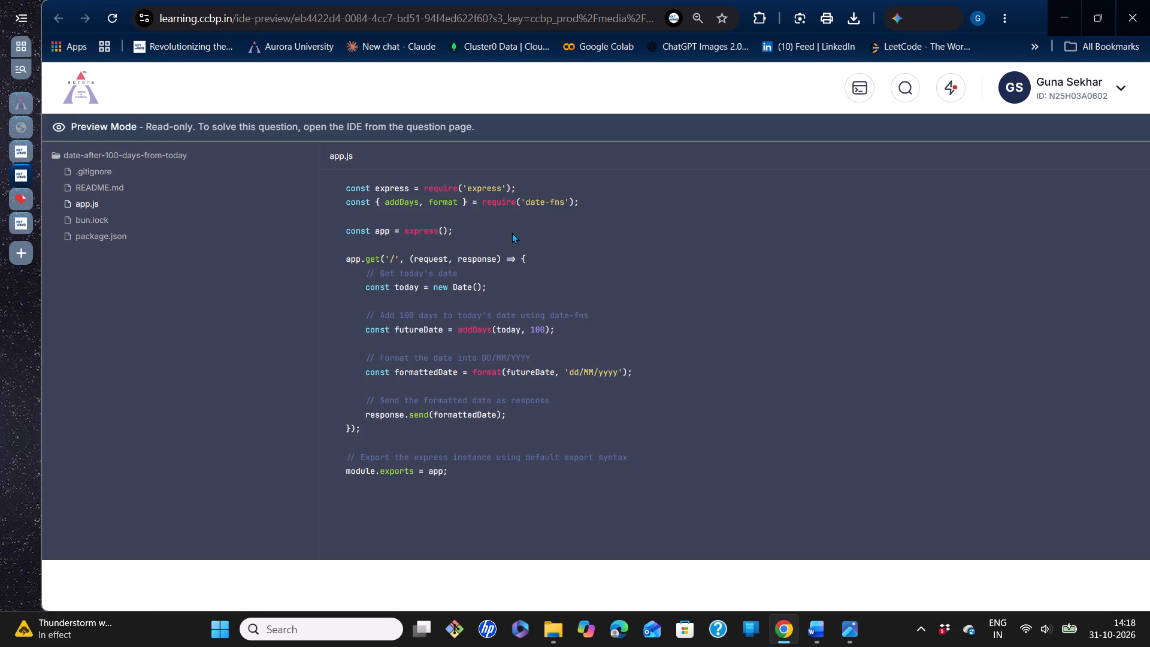
pyautogui.hotkey('alt', 'Tab')
pyautogui.hotkey('alt', 'Tab')
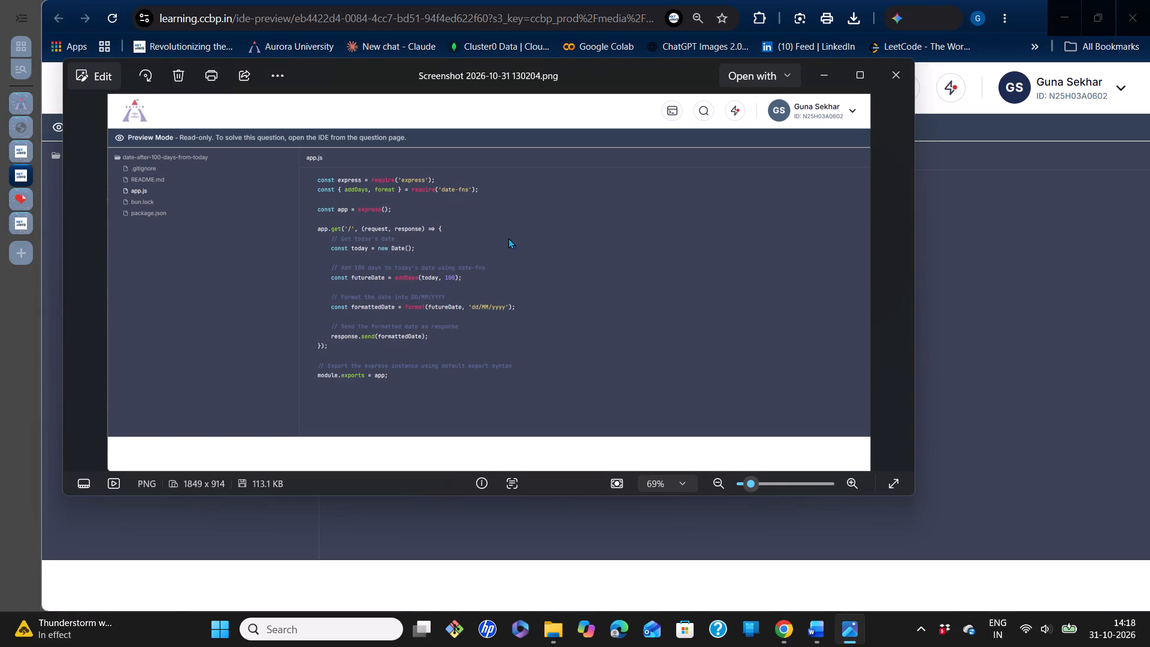
pyautogui.click(894, 64)
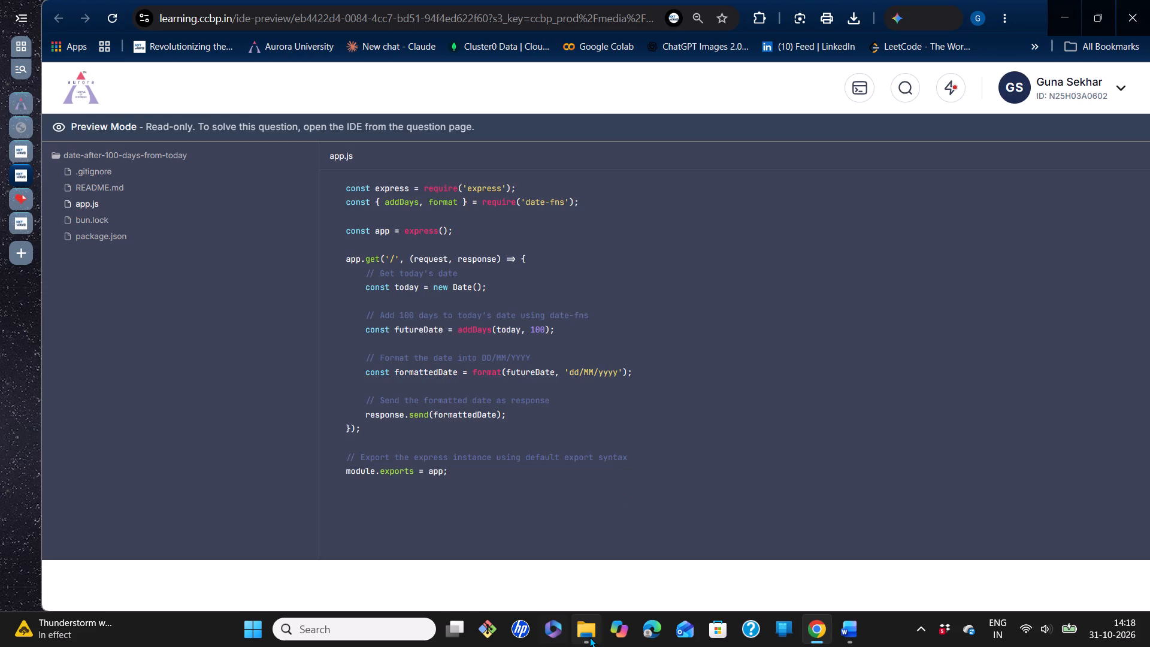
pyautogui.click(578, 586)
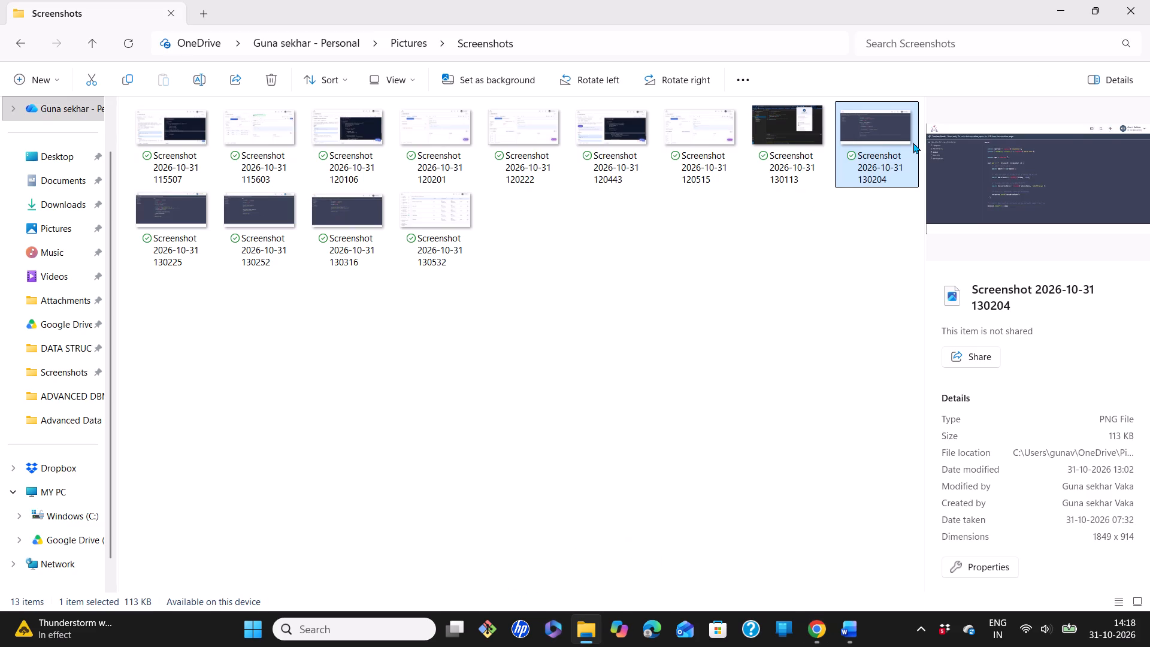
pyautogui.hotkey('ctrl', 'c')
pyautogui.hotkey('ctrl', 'c')
pyautogui.click(843, 577)
pyautogui.hotkey('ctrl', 'v')
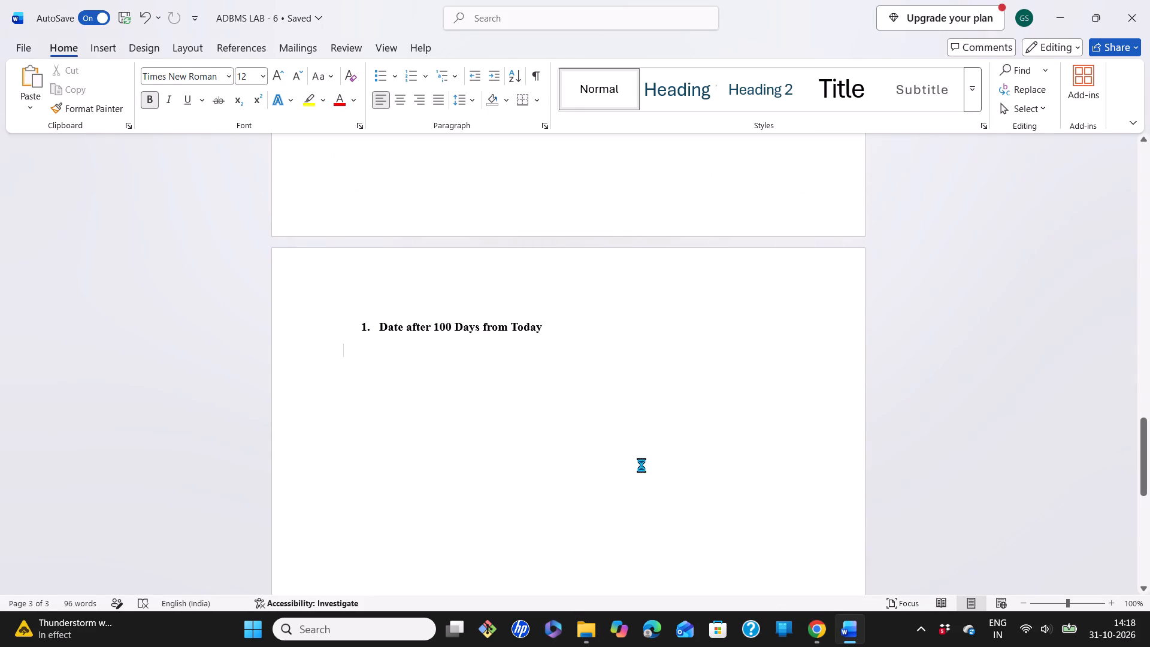
# Insert an unnumbered line between the Date after 100 Days from Today heading and its image, beginning with "ScreenShot of".
pyautogui.click(573, 321)
pyautogui.press('space')
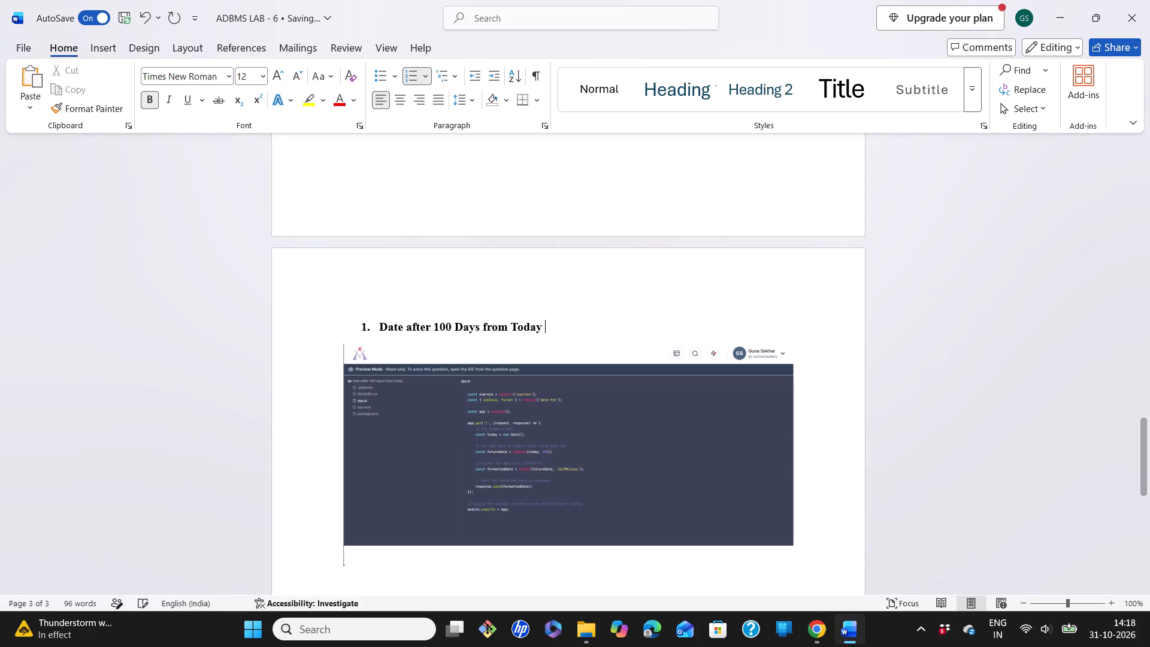
pyautogui.press('Return')
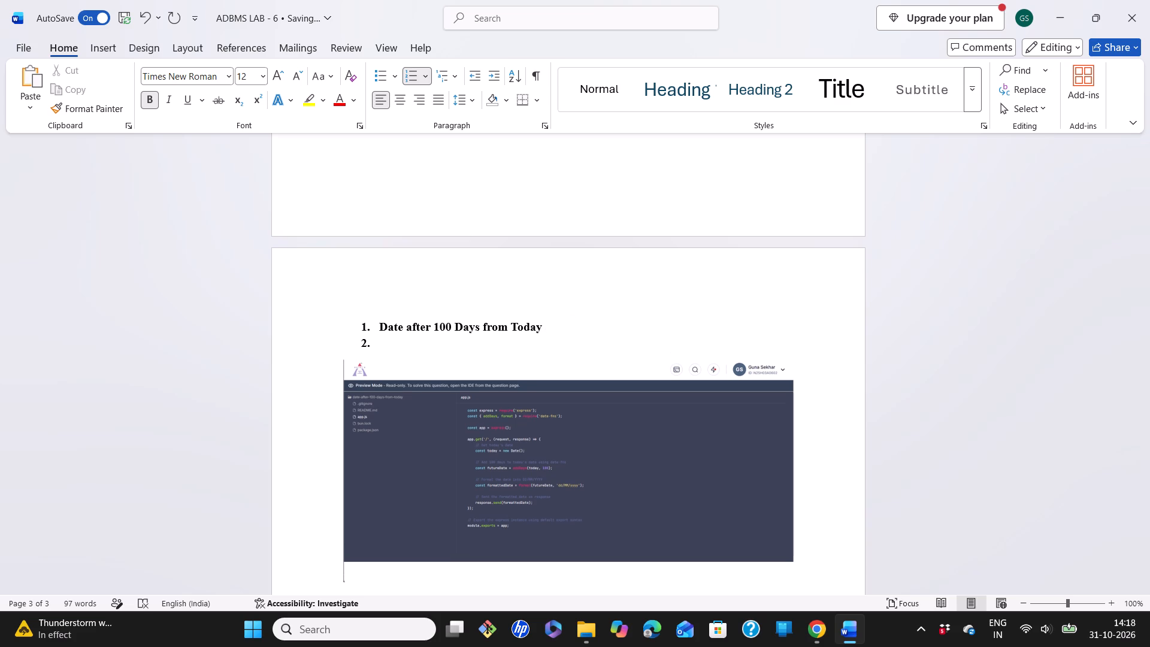
pyautogui.press('BackSpace')
pyautogui.press('BackSpace')
pyautogui.press('BackSpace')
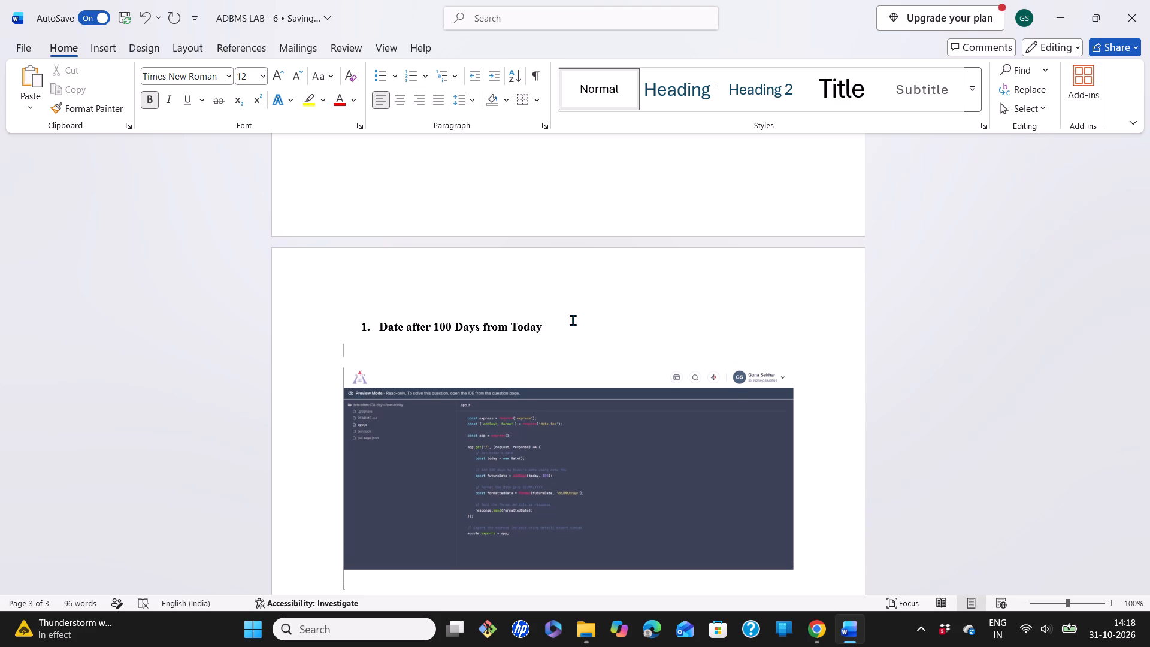
pyautogui.write('creen')
pyautogui.write('of')
pyautogui.press('space')
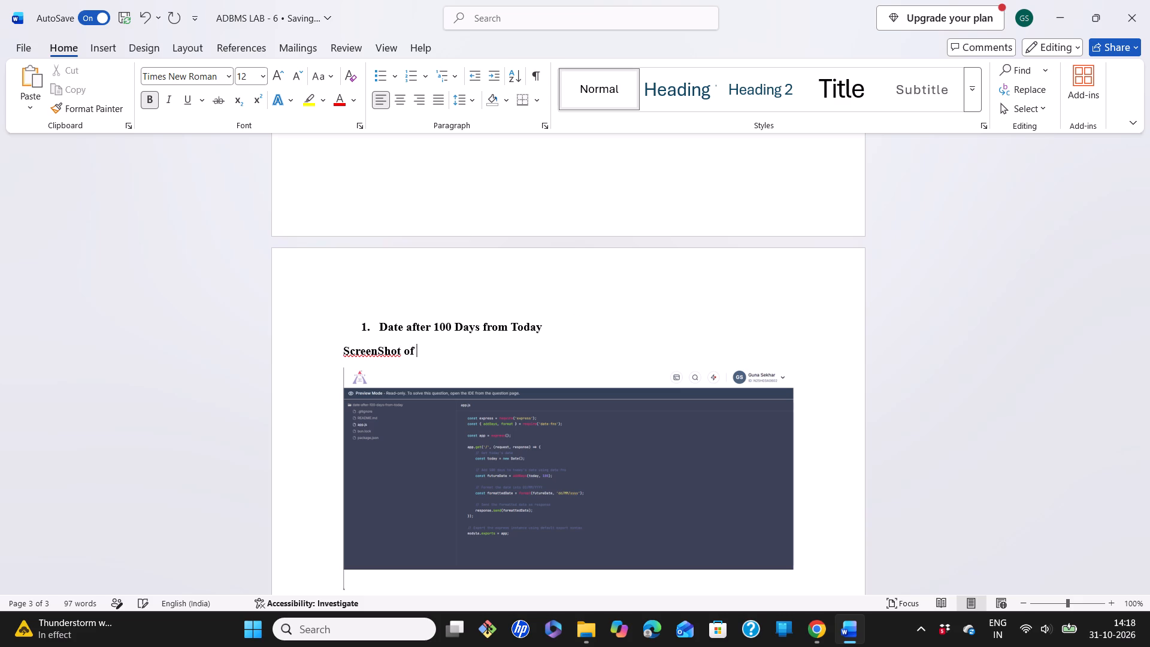
# Correct the capitalisation of the caption's first word to "Screenshot".
pyautogui.press('Left')
pyautogui.press('Left')
pyautogui.press('Left')
pyautogui.press('Left')
pyautogui.press('Left')
pyautogui.press('Left')
pyautogui.press('Left')
pyautogui.press('Left')
pyautogui.press('Left')
pyautogui.press('Left')
pyautogui.press('Right')
pyautogui.press('Right')
pyautogui.press('Right')
pyautogui.press('BackSpace')
pyautogui.press('s')
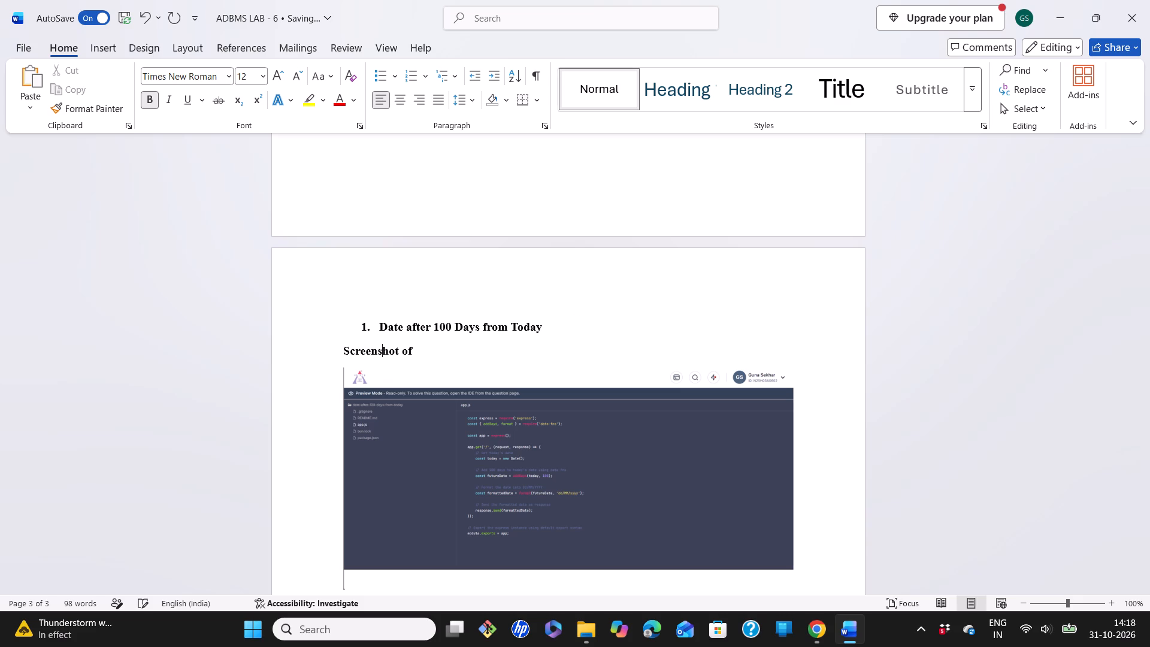
# Complete the caption above the image by adding "code:" and end the line.
pyautogui.press('Right')
pyautogui.press('Right')
pyautogui.press('Right')
pyautogui.press('Right')
pyautogui.press('Right')
pyautogui.press('Right')
pyautogui.press('Right')
pyautogui.write('code')
pyautogui.hotkey('shift', ':')
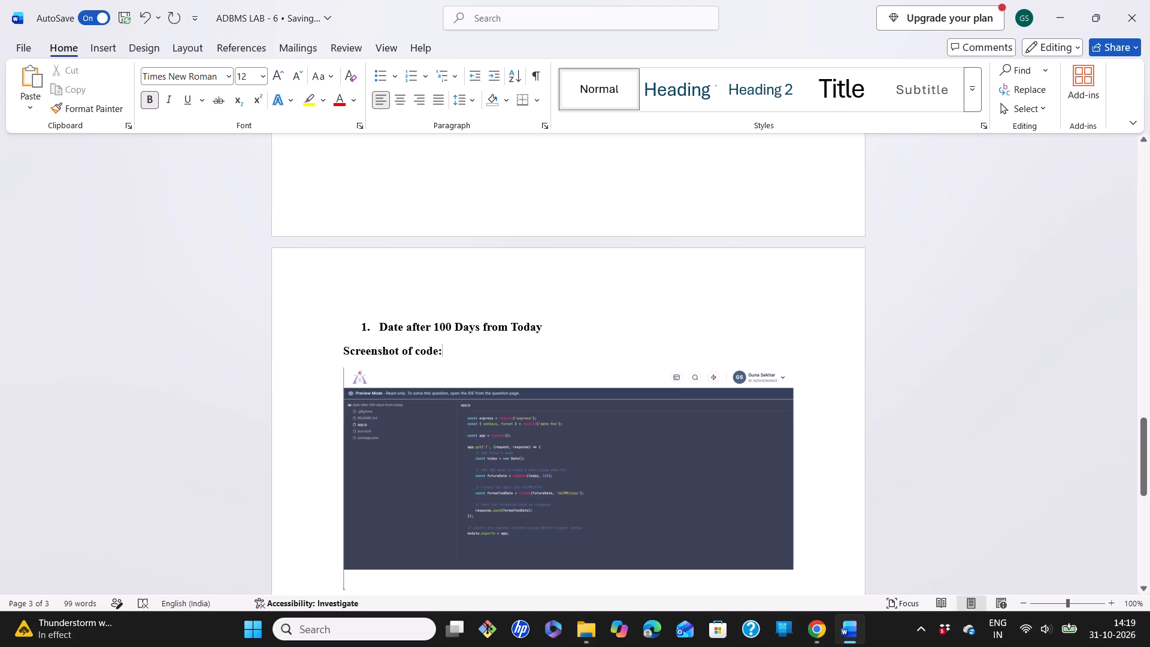
pyautogui.press('Return')
# Start numbered list item 2 below the code screenshot, leaving a blank line after the image.
pyautogui.scroll(-1, 590, 462)
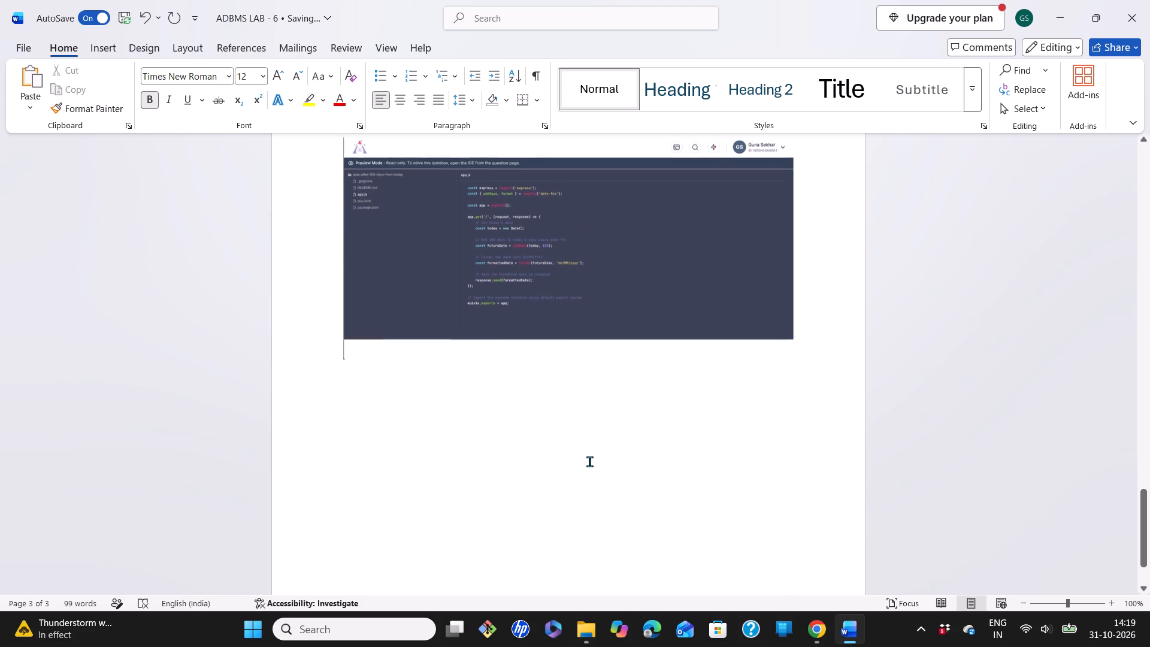
pyautogui.scroll(-1, 590, 462)
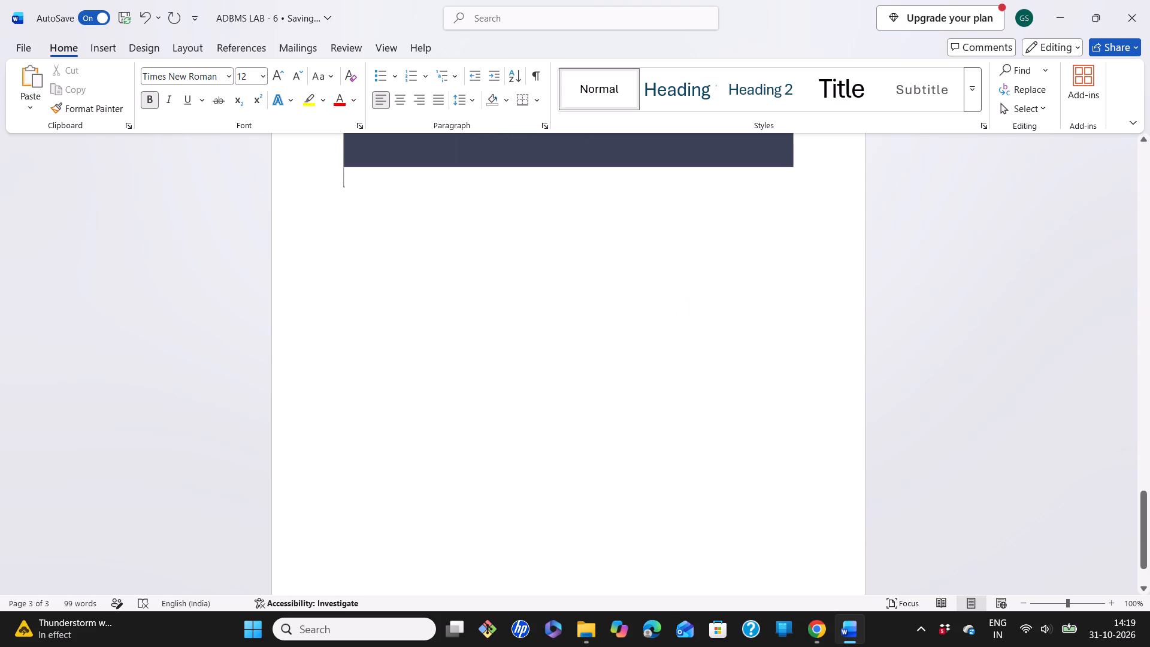
pyautogui.click(804, 171)
pyautogui.press('Return')
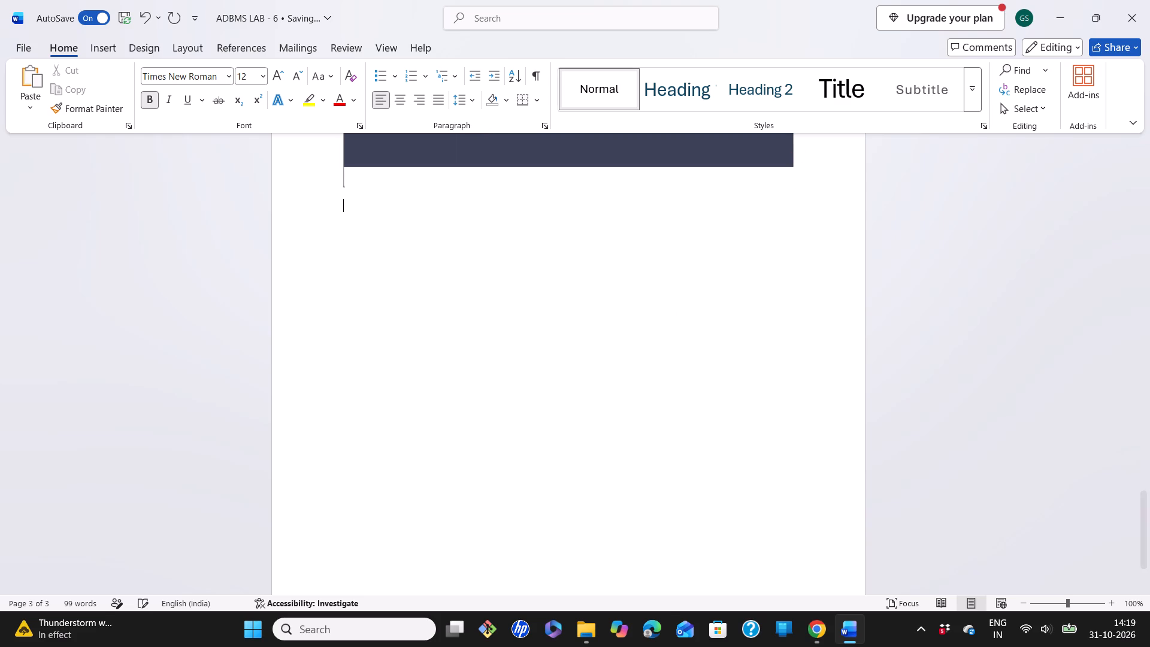
pyautogui.press('Return')
pyautogui.write('2.')
pyautogui.press('Return')
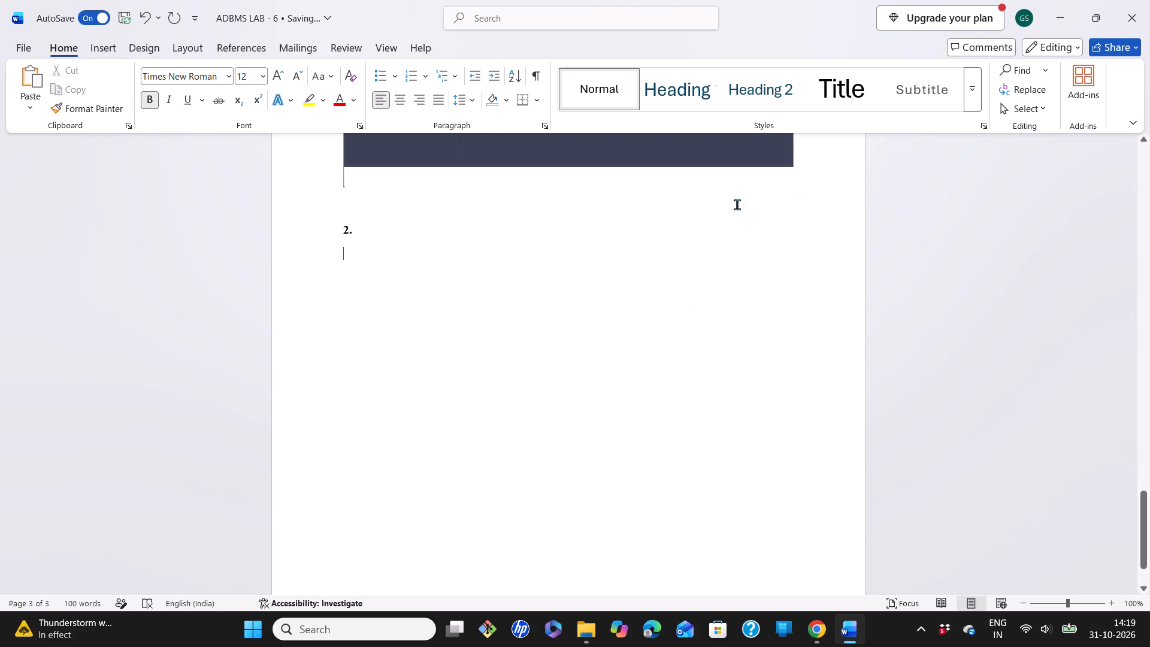
pyautogui.press('BackSpace')
pyautogui.press('BackSpace')
pyautogui.write('.')
pyautogui.press('space')
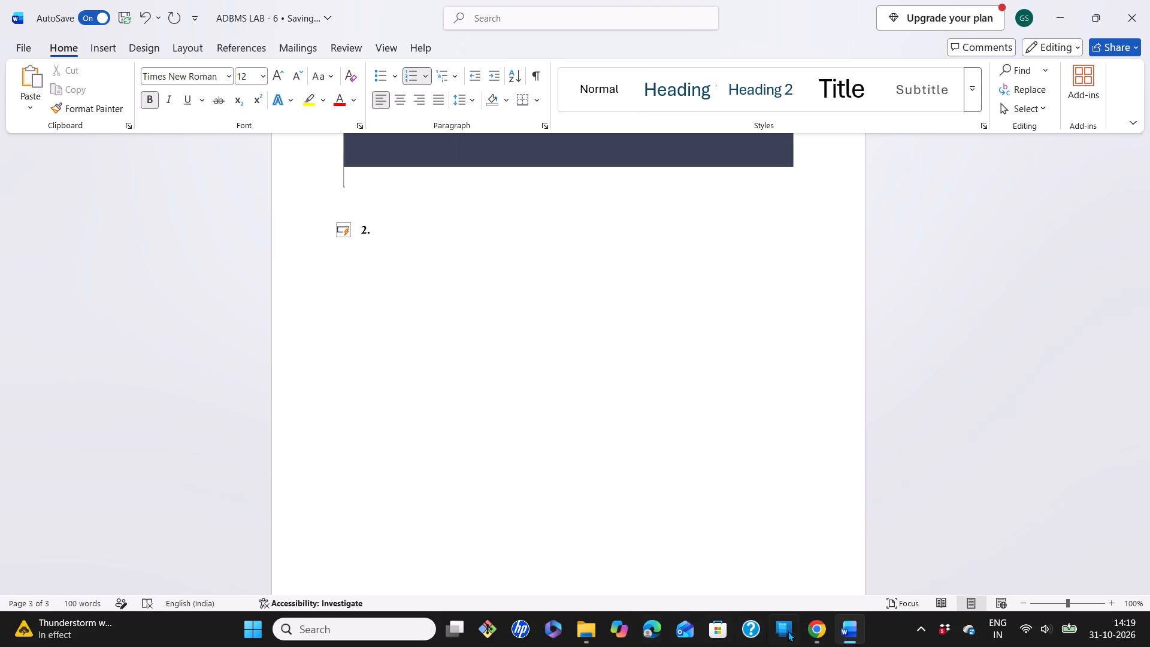
# Copy the question title Today's Date from the Coding Practice list in Chrome and paste it as item 2 in Word.
pyautogui.click(800, 586)
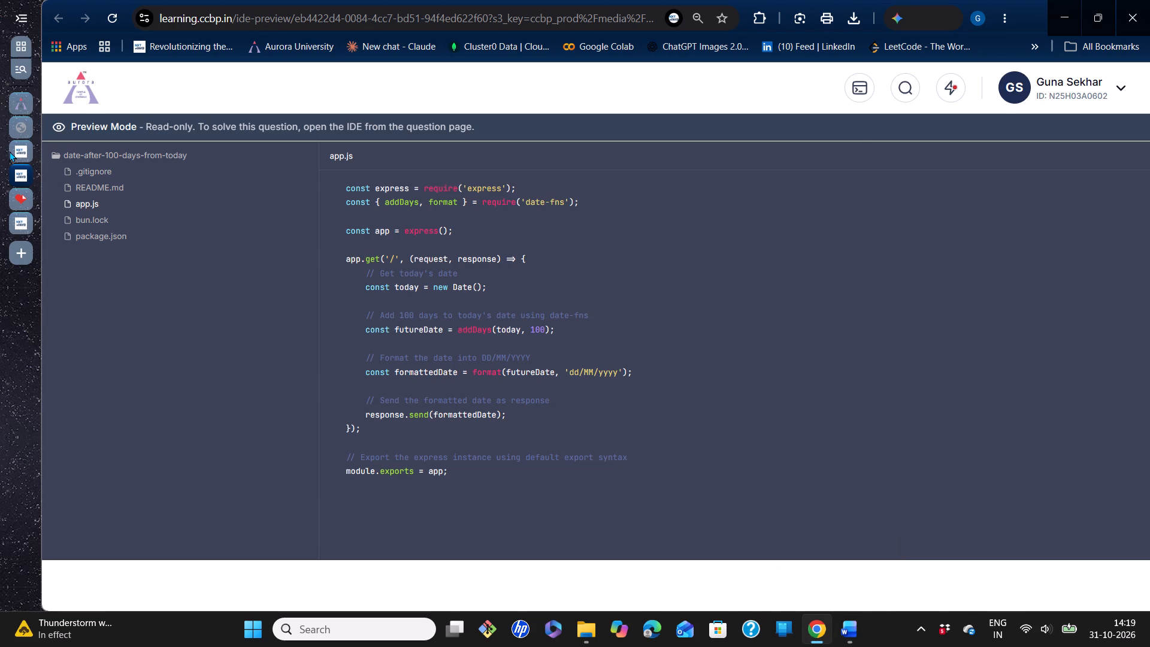
pyautogui.click(63, 123)
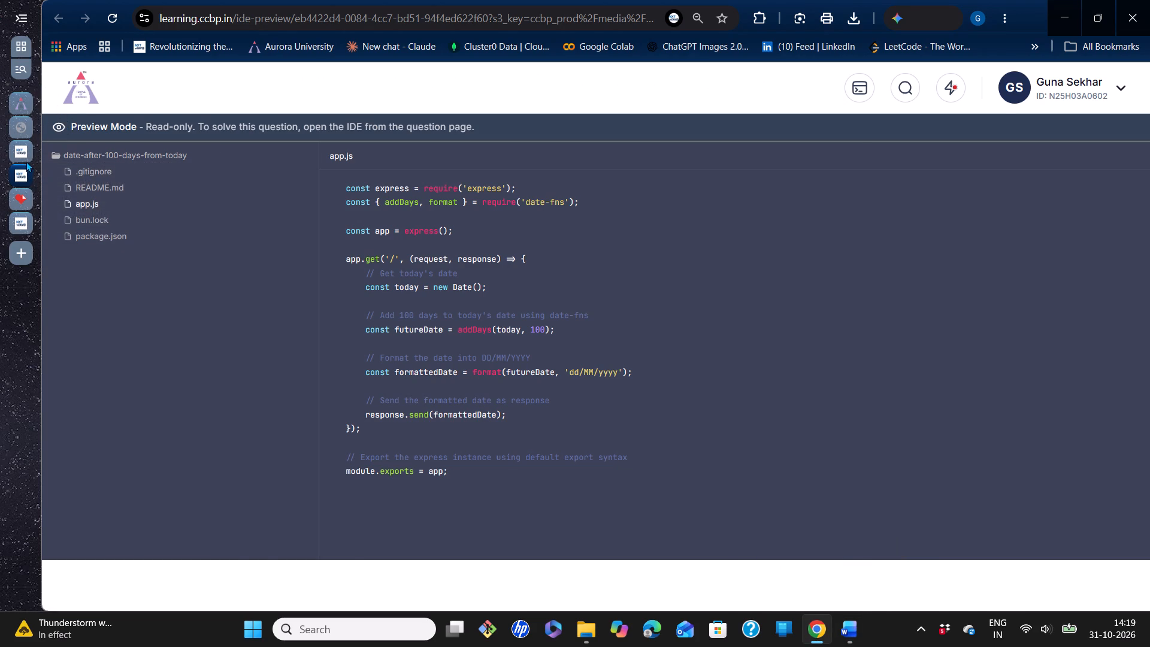
pyautogui.click(25, 160)
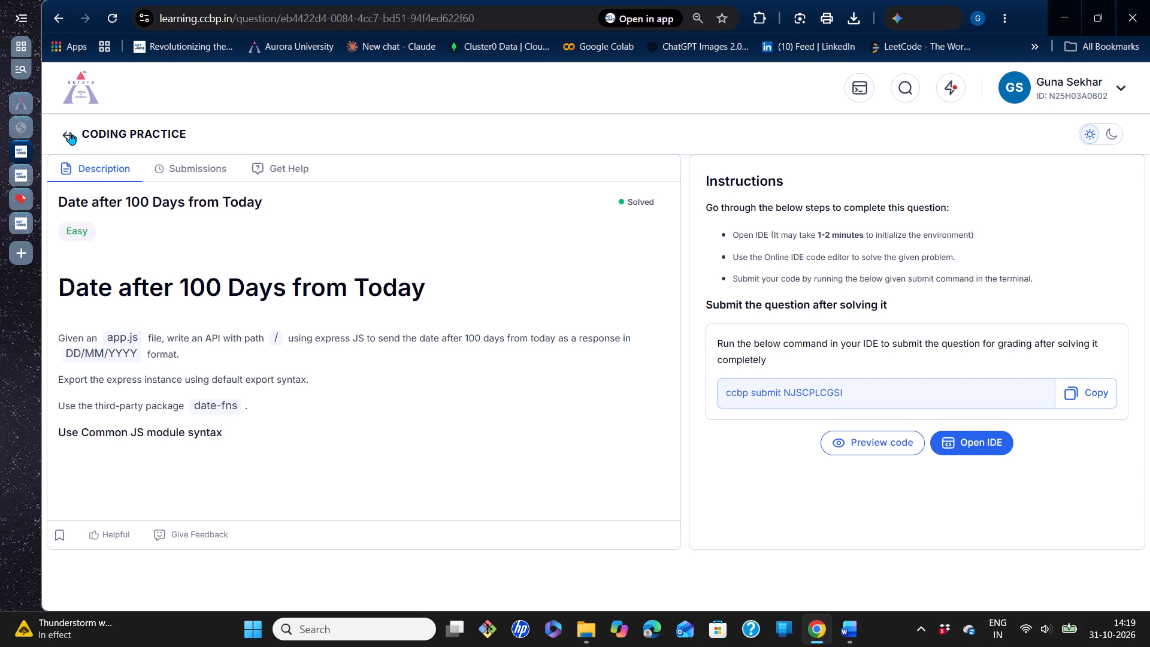
pyautogui.click(69, 132)
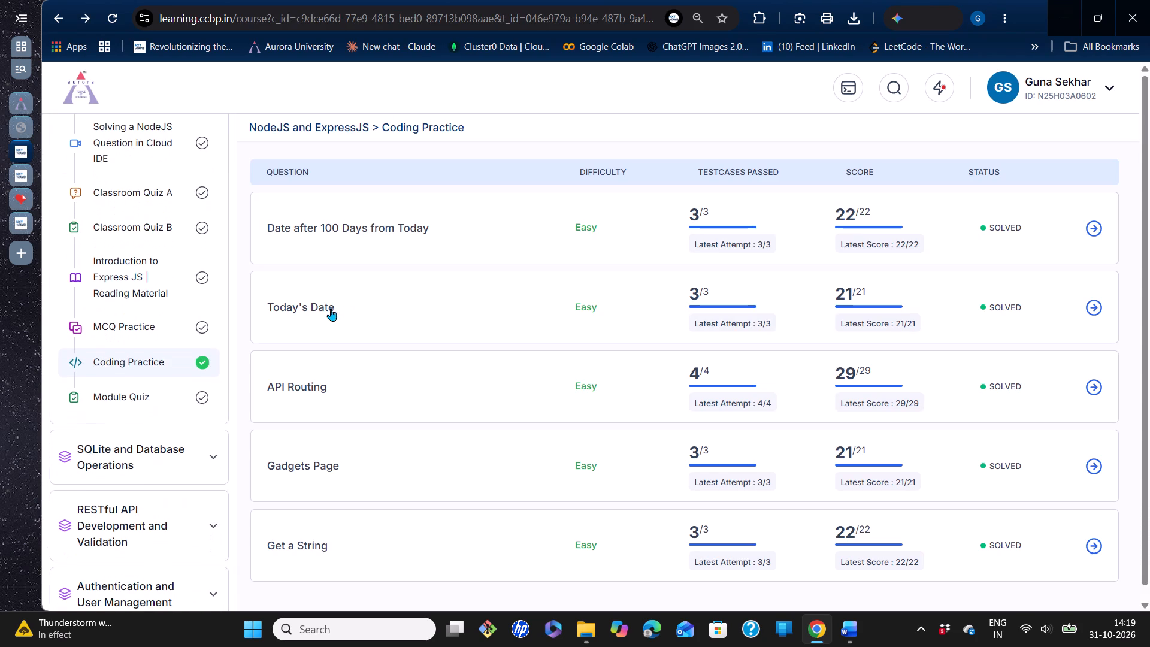
pyautogui.moveTo(350, 305); pyautogui.dragTo(260, 309)
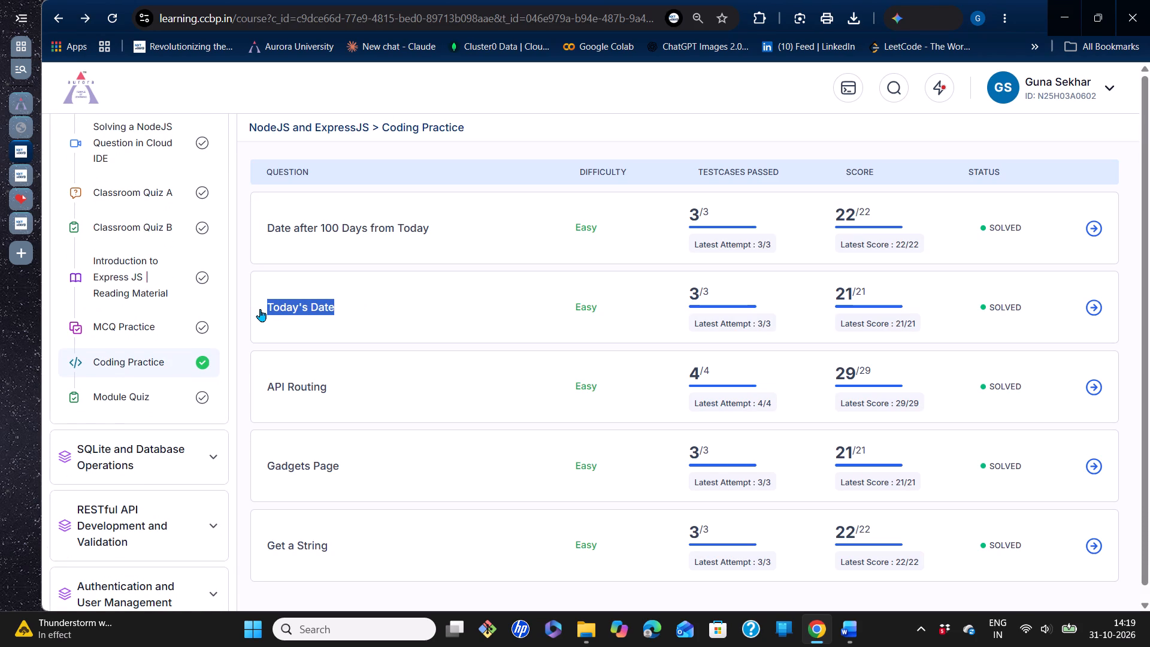
pyautogui.moveTo(260, 309); pyautogui.dragTo(253, 306)
pyautogui.hotkey('ctrl', 'c')
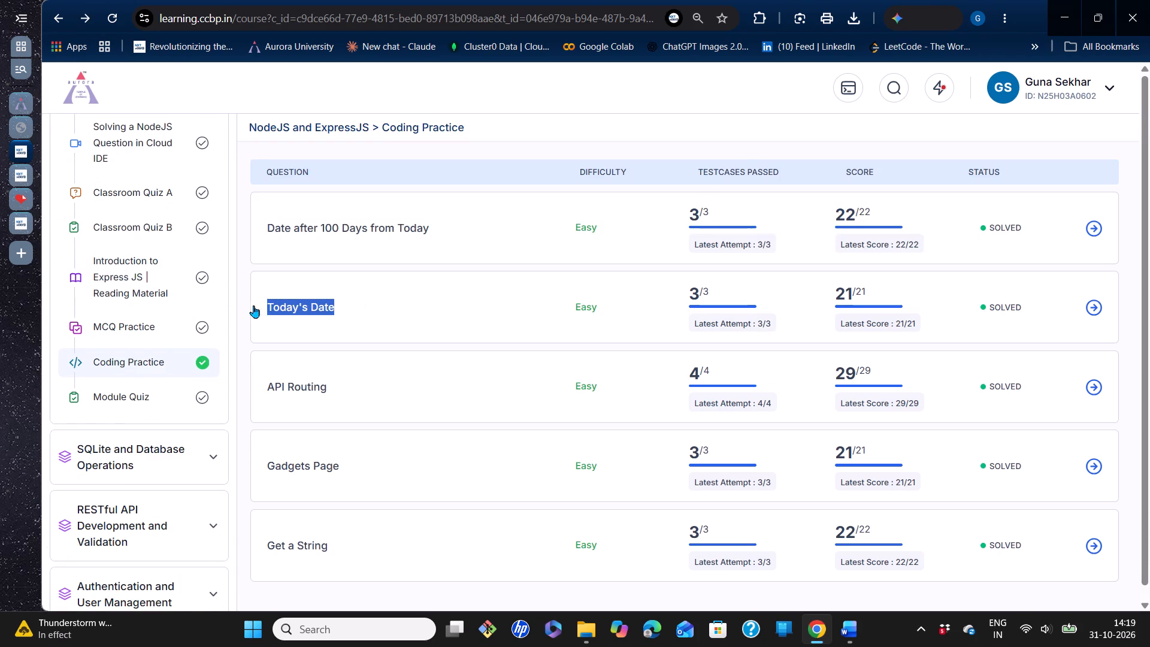
pyautogui.moveTo(253, 306); pyautogui.dragTo(26, 212)
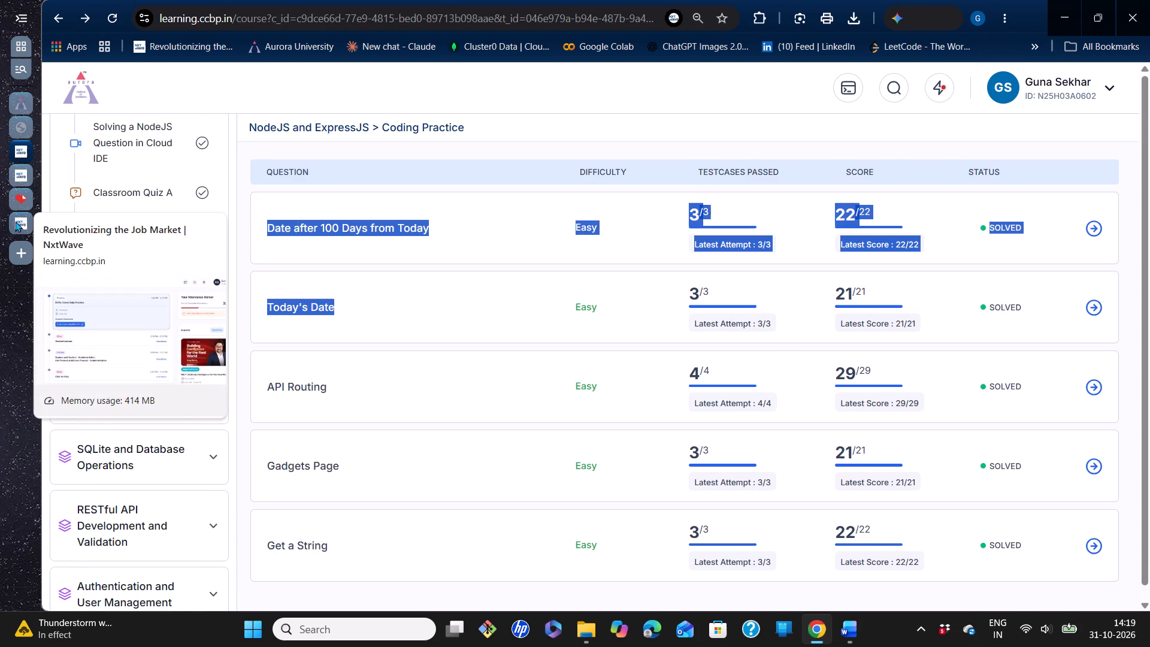
pyautogui.click(15, 221)
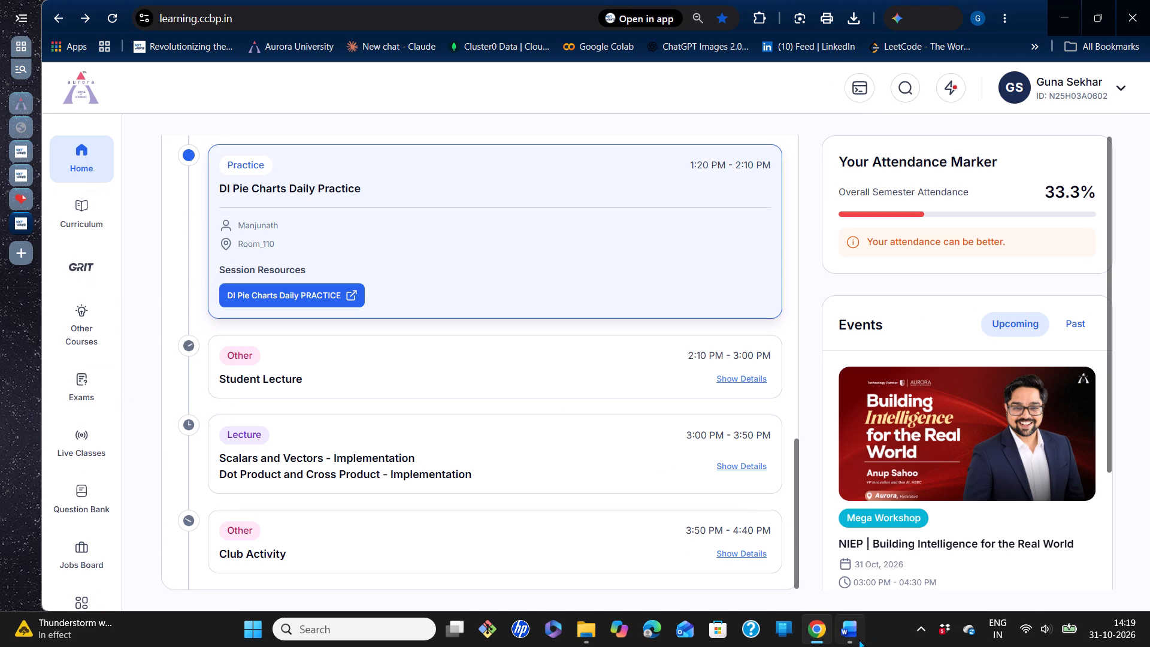
pyautogui.click(837, 580)
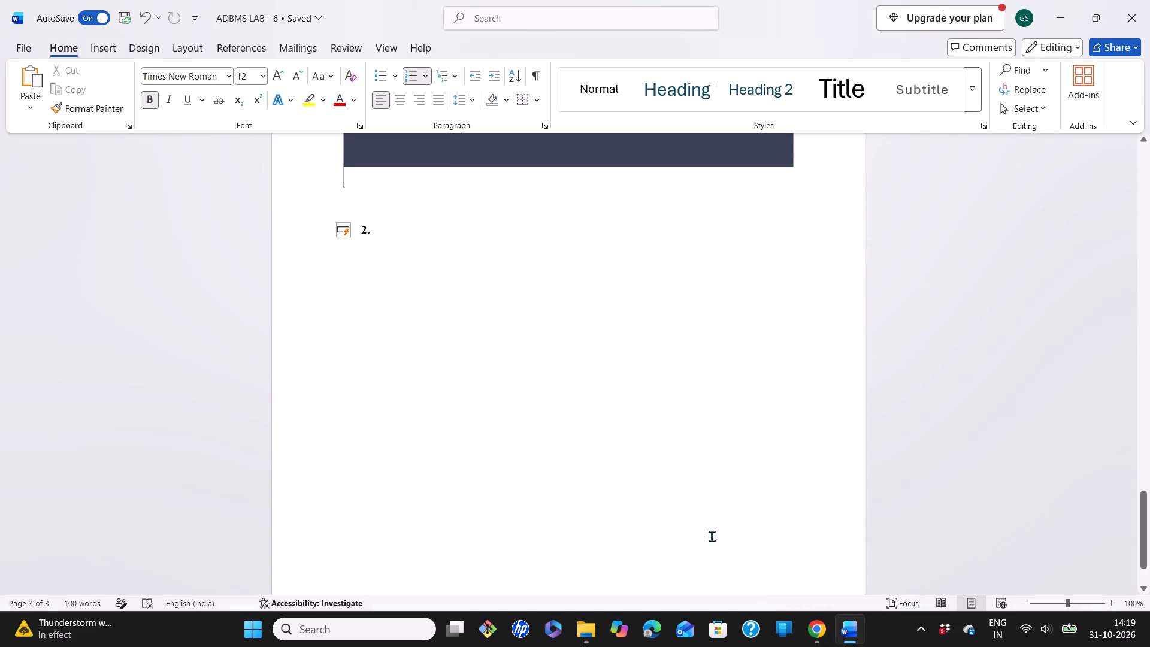
pyautogui.hotkey('ctrl', 'v')
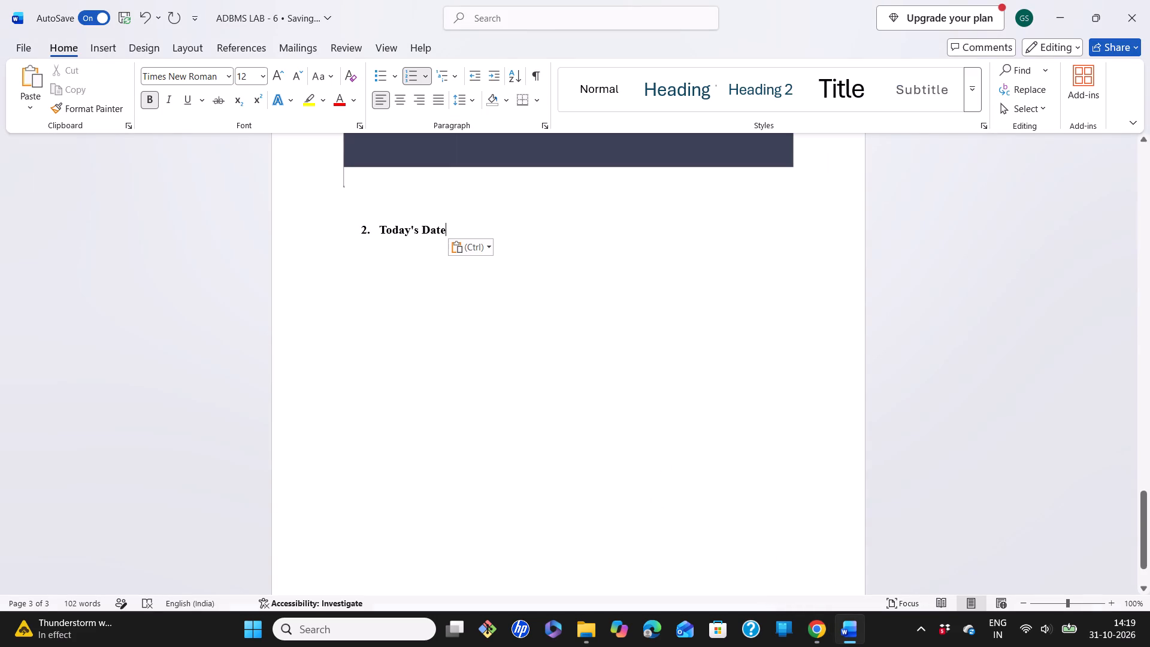
# Start an unnumbered line below the Today's Date heading.
pyautogui.press('Return')
pyautogui.press('BackSpace')
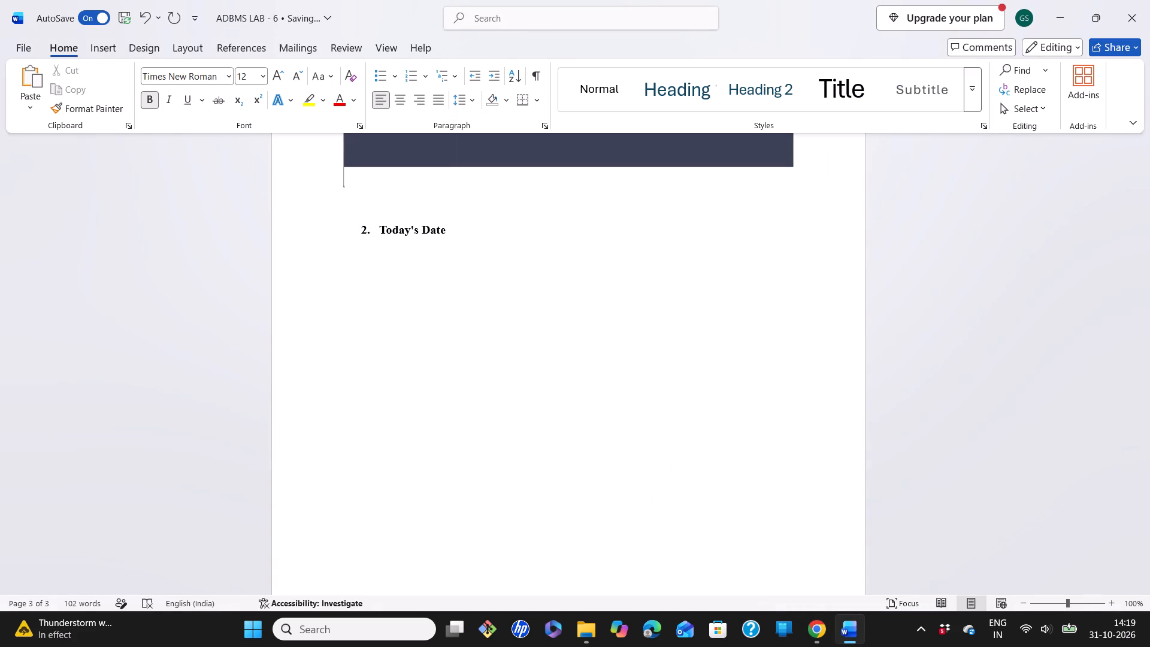
pyautogui.press('BackSpace')
pyautogui.press('BackSpace')
pyautogui.press('Return')
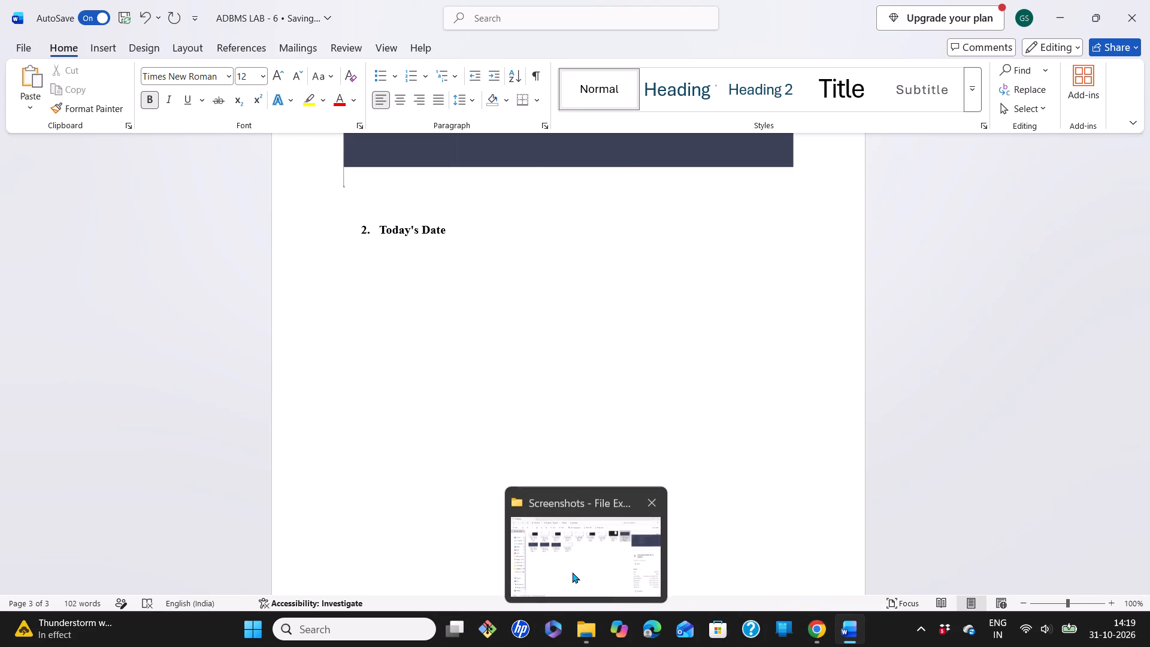
pyautogui.click(571, 569)
pyautogui.click(174, 220)
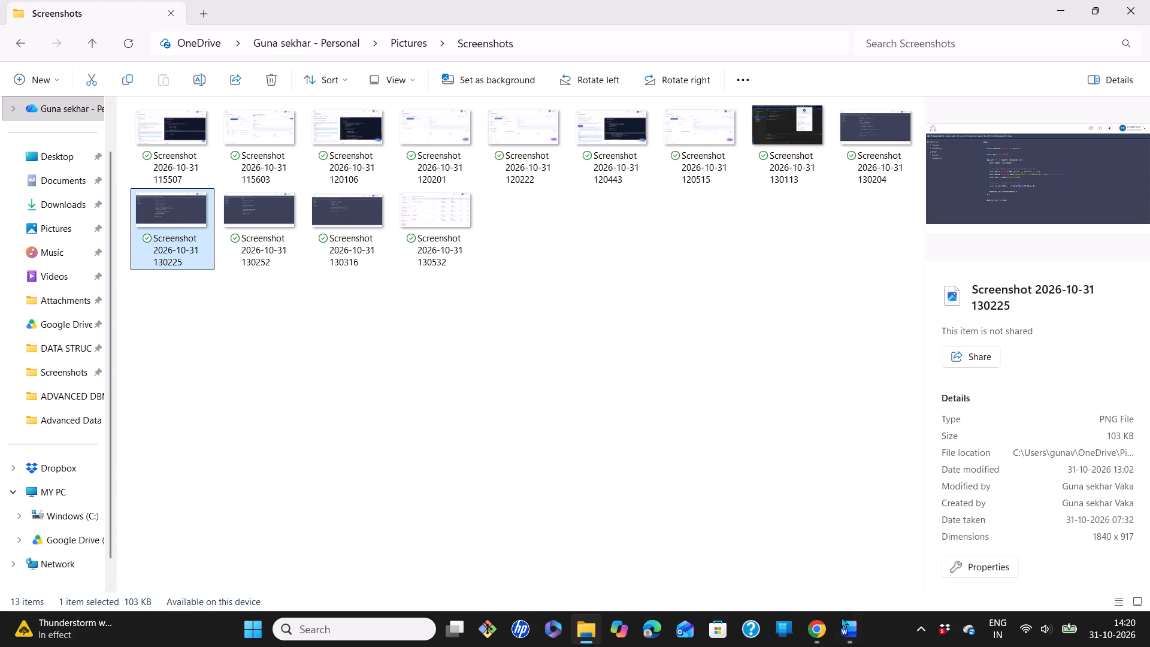
pyautogui.click(800, 576)
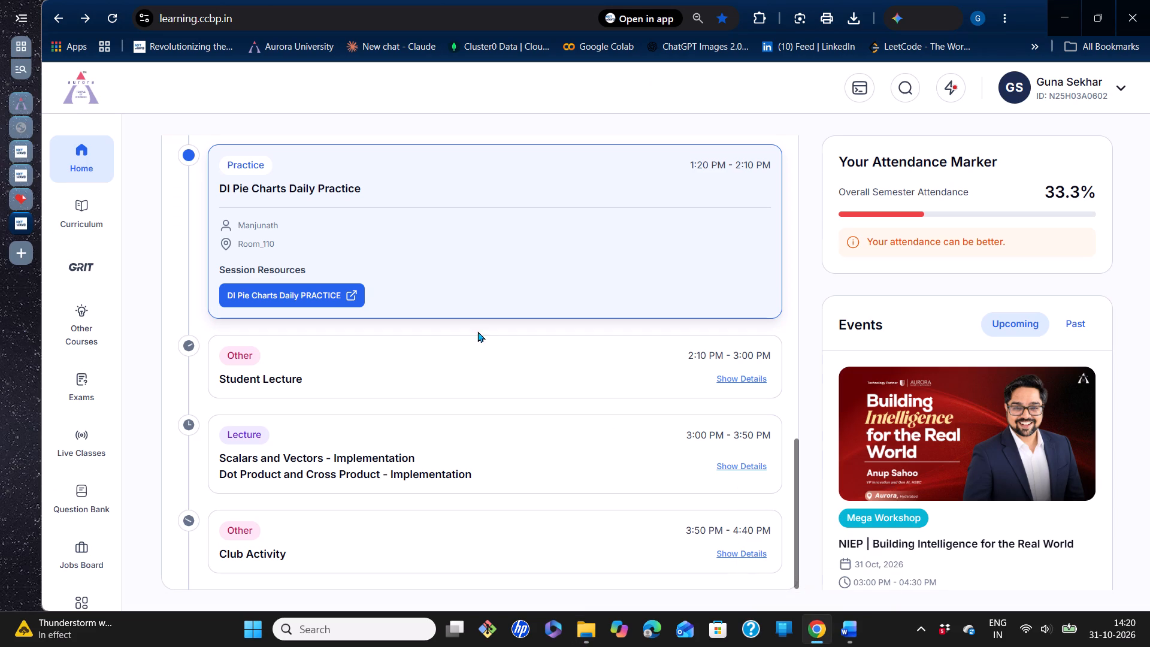
pyautogui.click(30, 174)
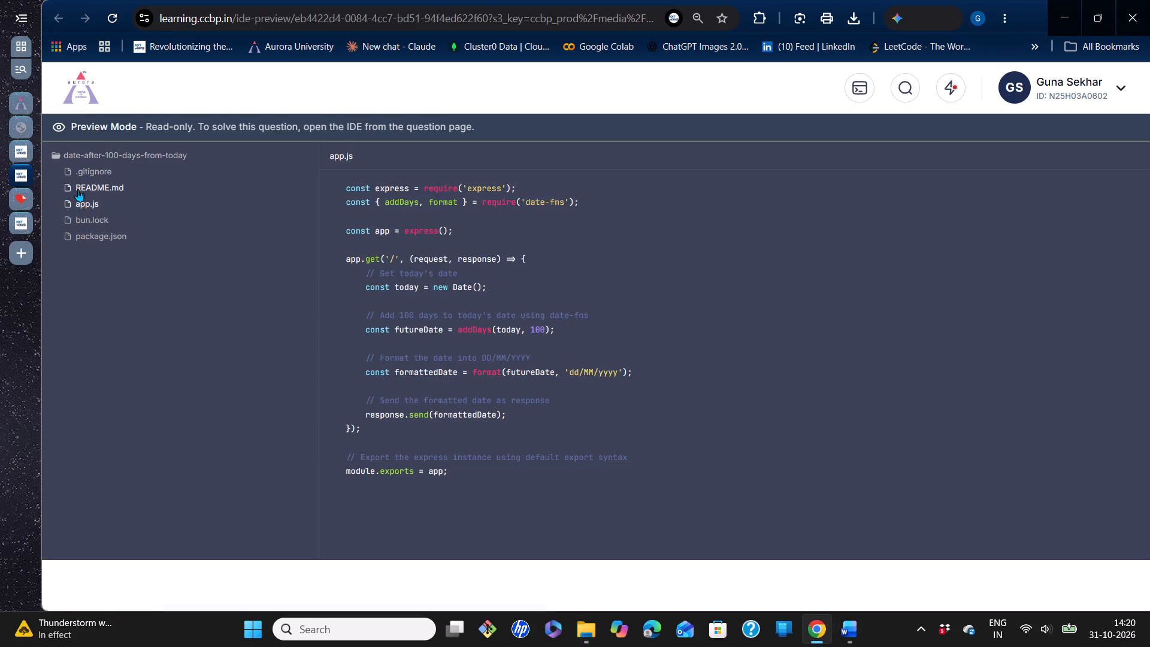
pyautogui.click(19, 158)
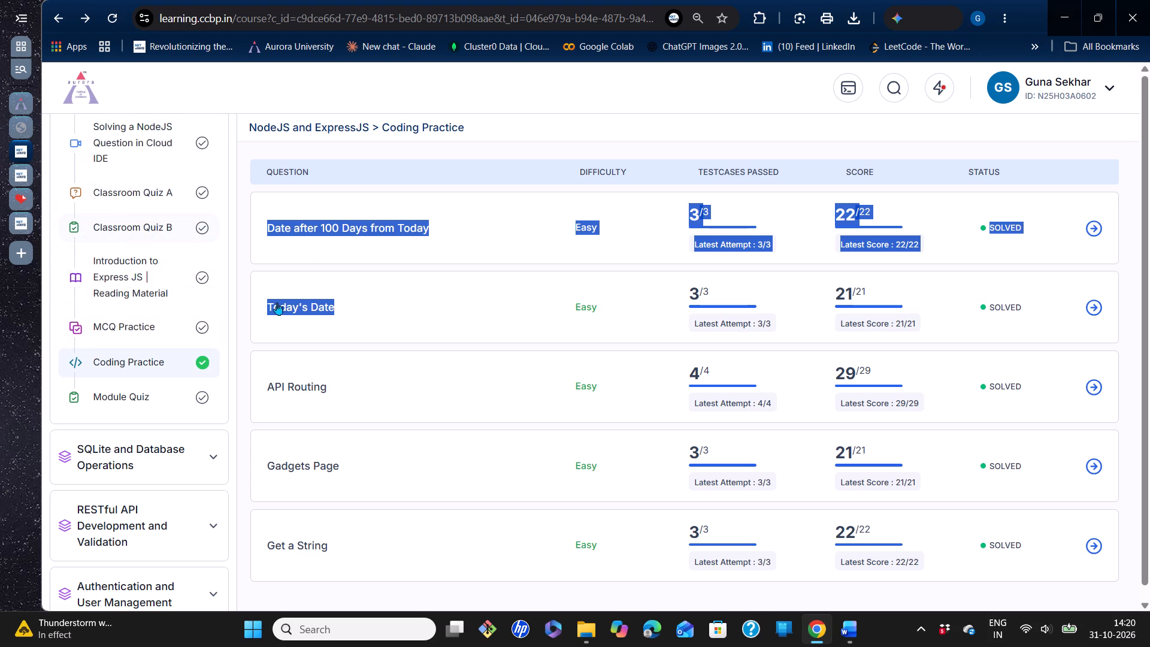
pyautogui.click(403, 315)
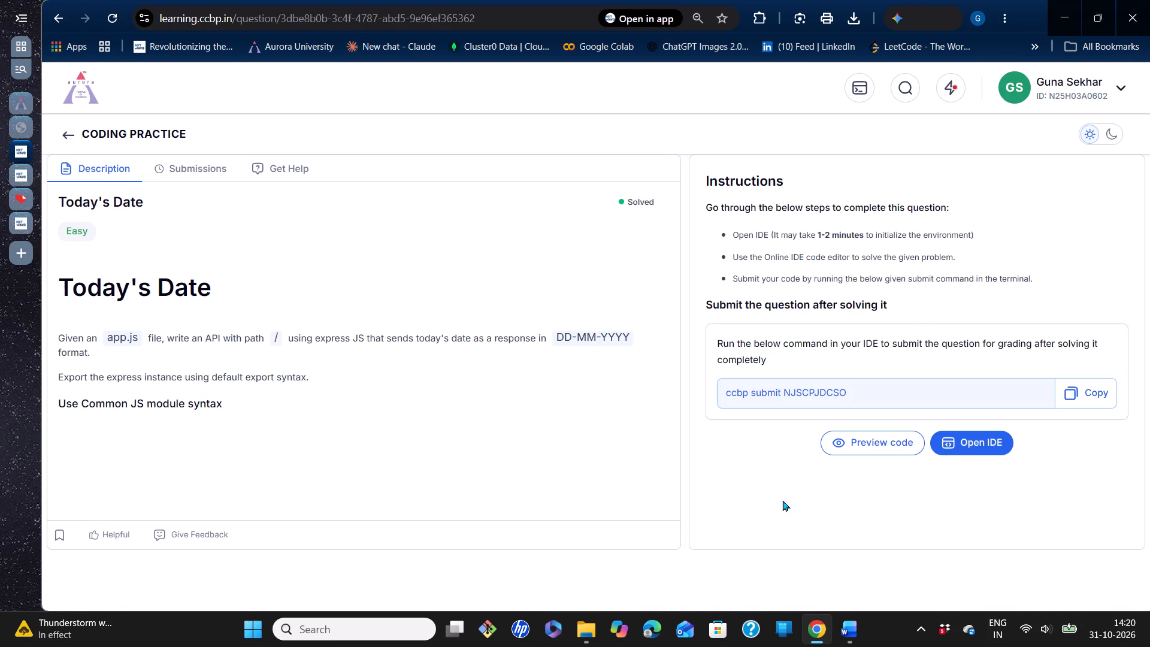
pyautogui.click(855, 447)
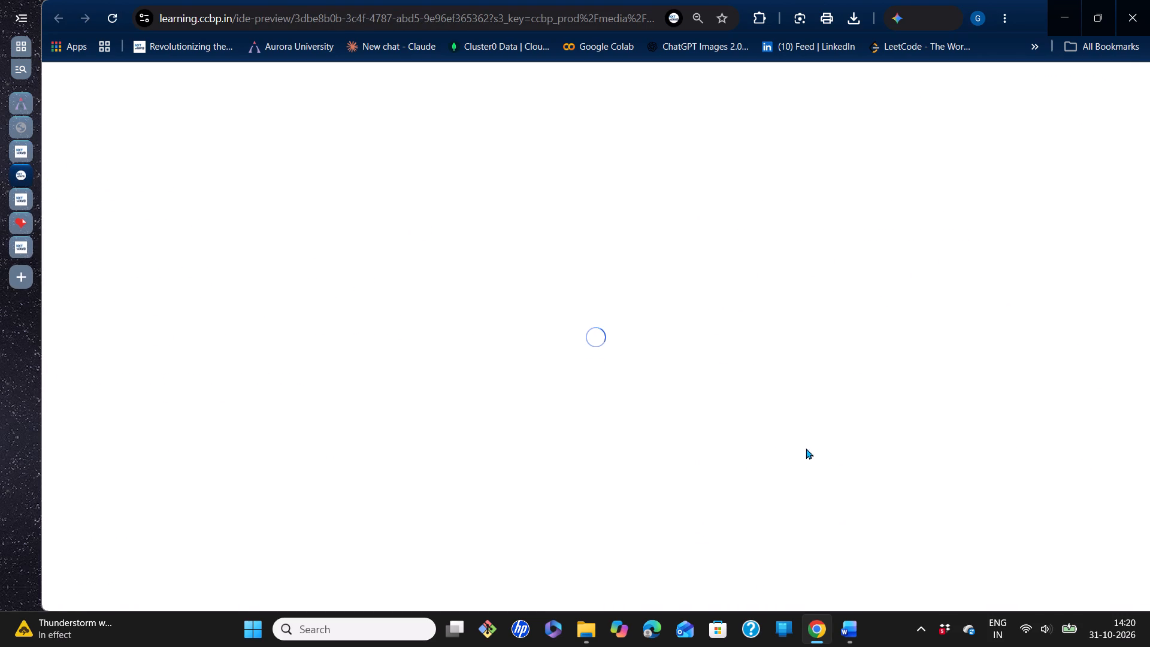
pyautogui.scroll(-1, 694, 434)
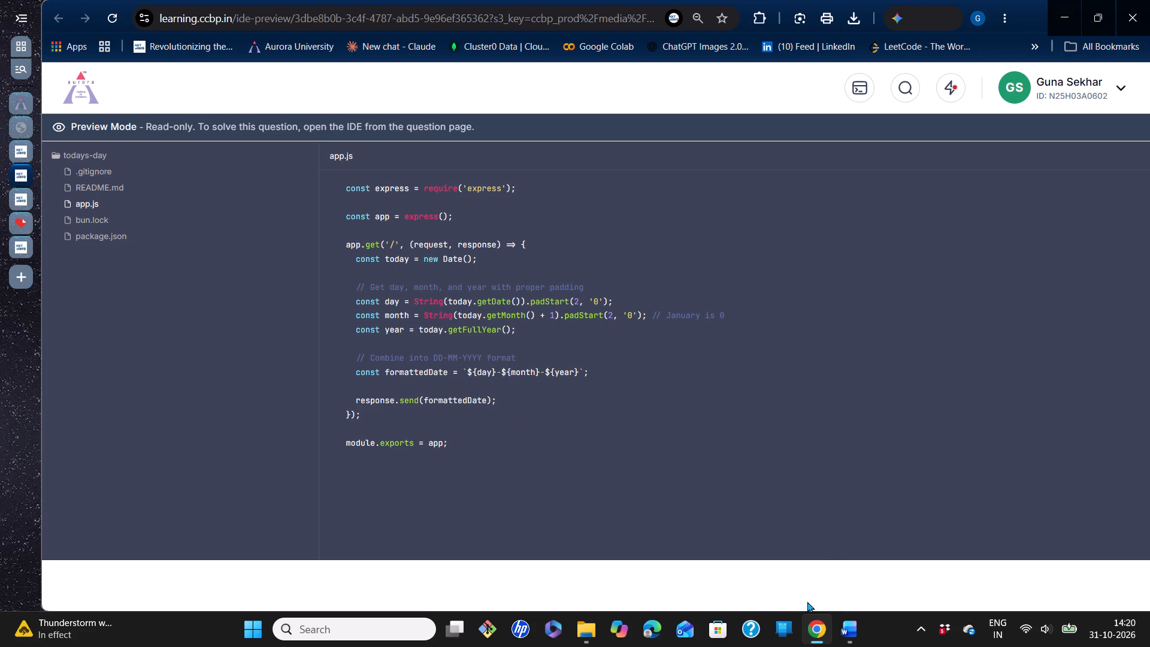
pyautogui.click(835, 565)
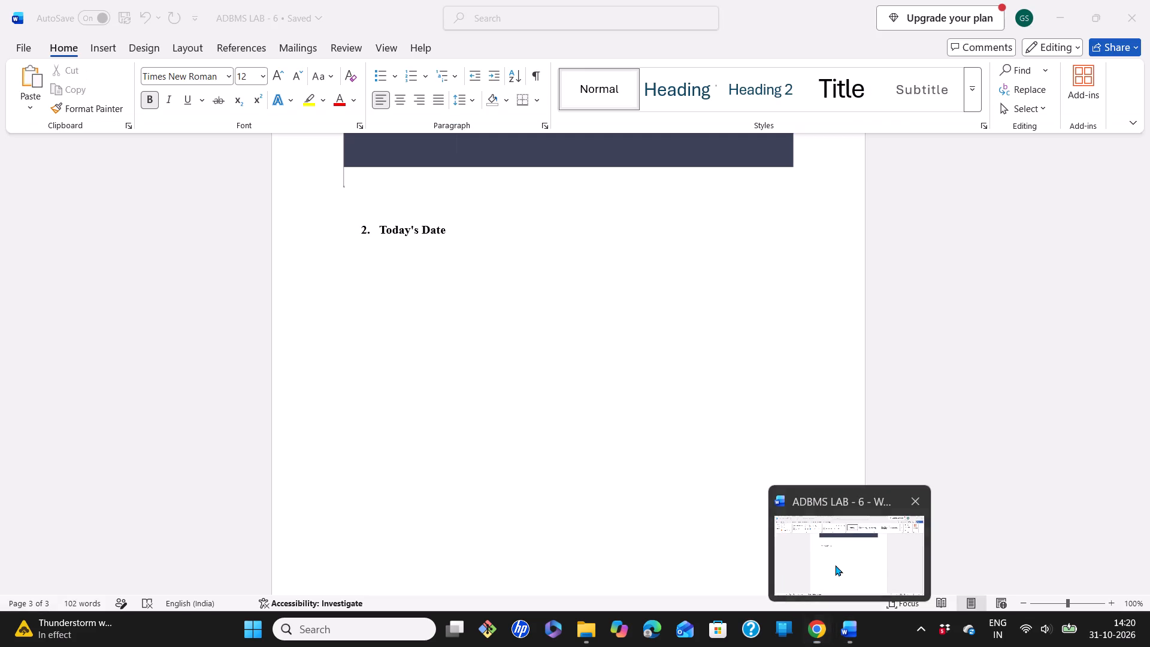
pyautogui.hscroll(2, 642, 386)
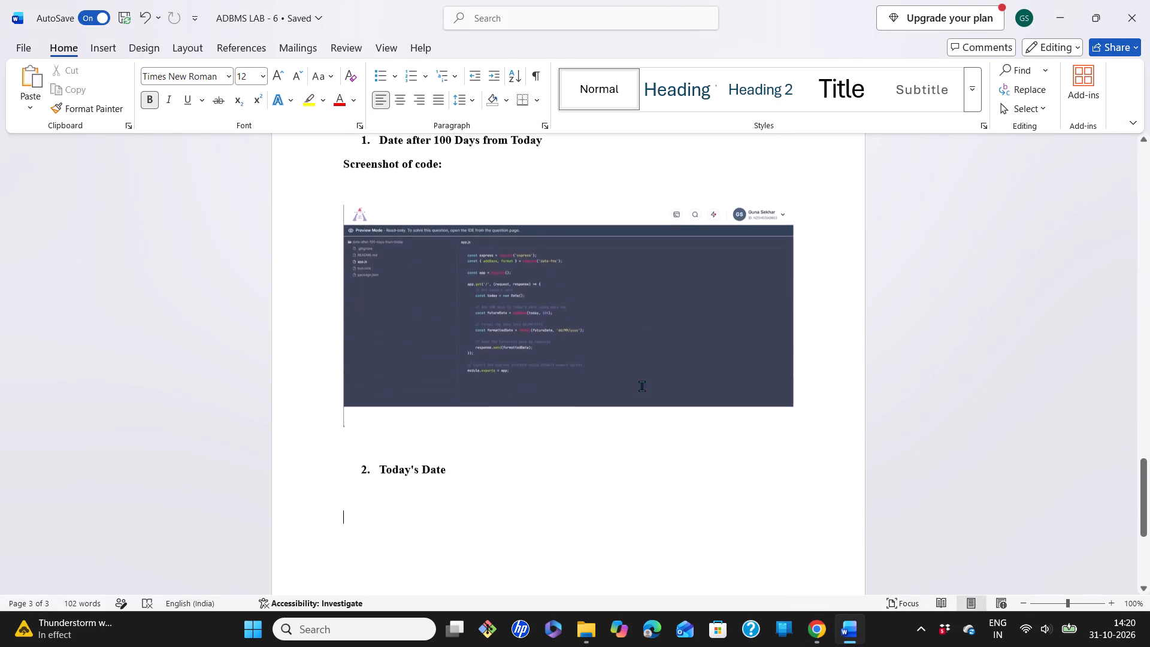
pyautogui.hscroll(1, 642, 386)
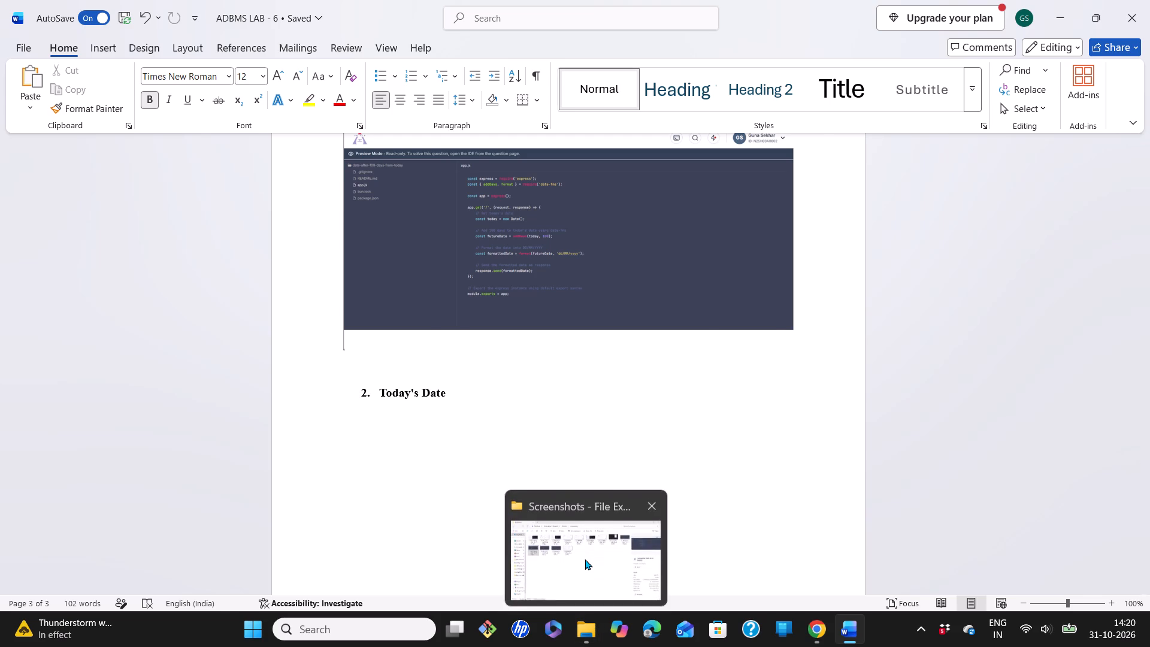
pyautogui.click(584, 558)
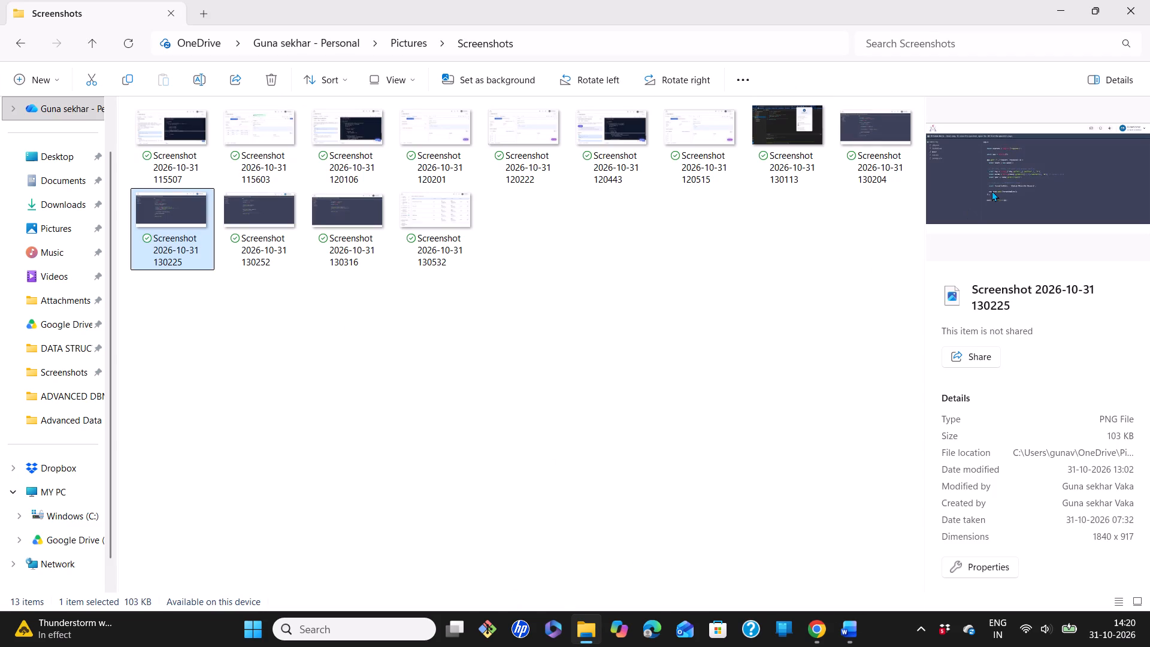
pyautogui.doubleClick(175, 232)
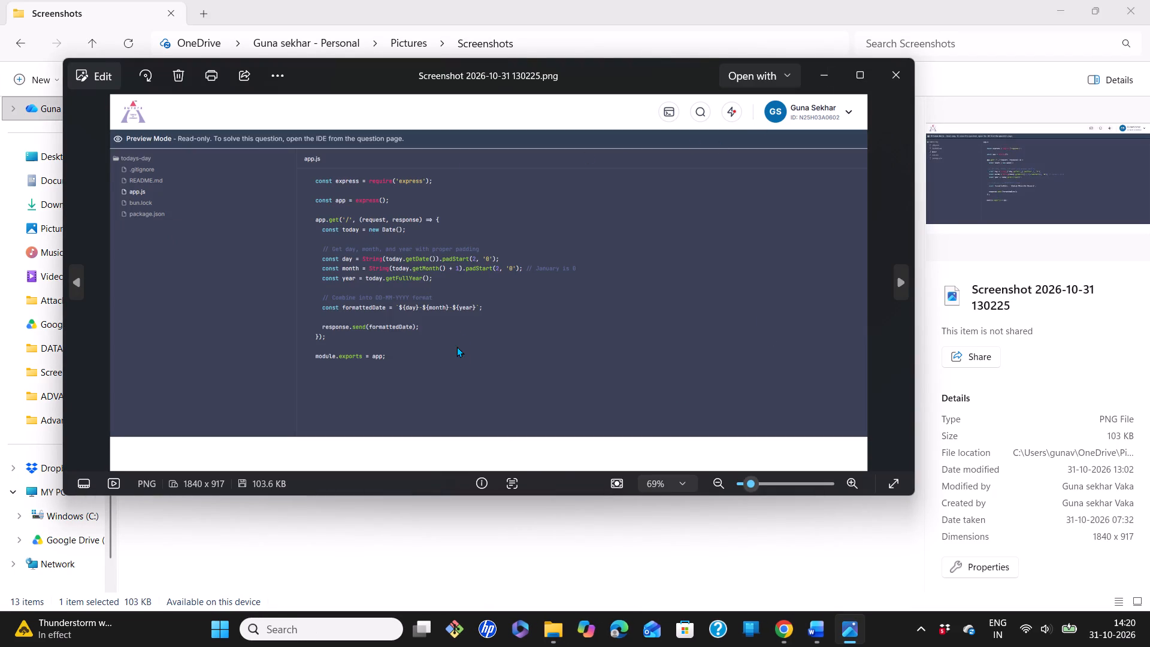
pyautogui.click(289, 70)
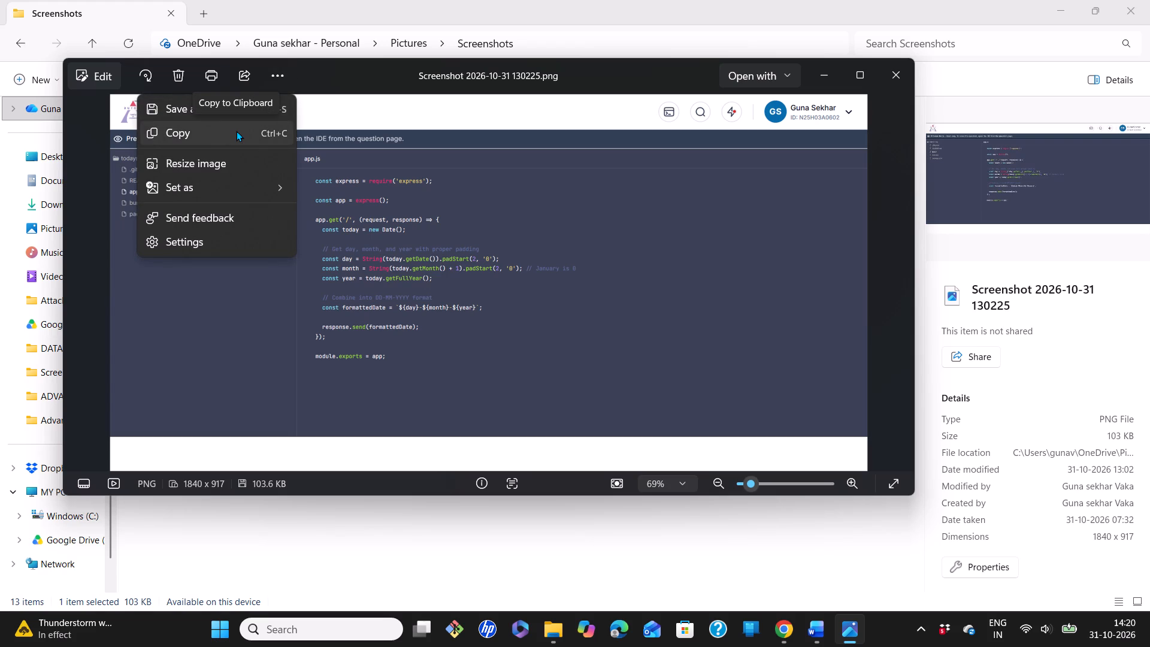
pyautogui.click(236, 131)
pyautogui.click(889, 87)
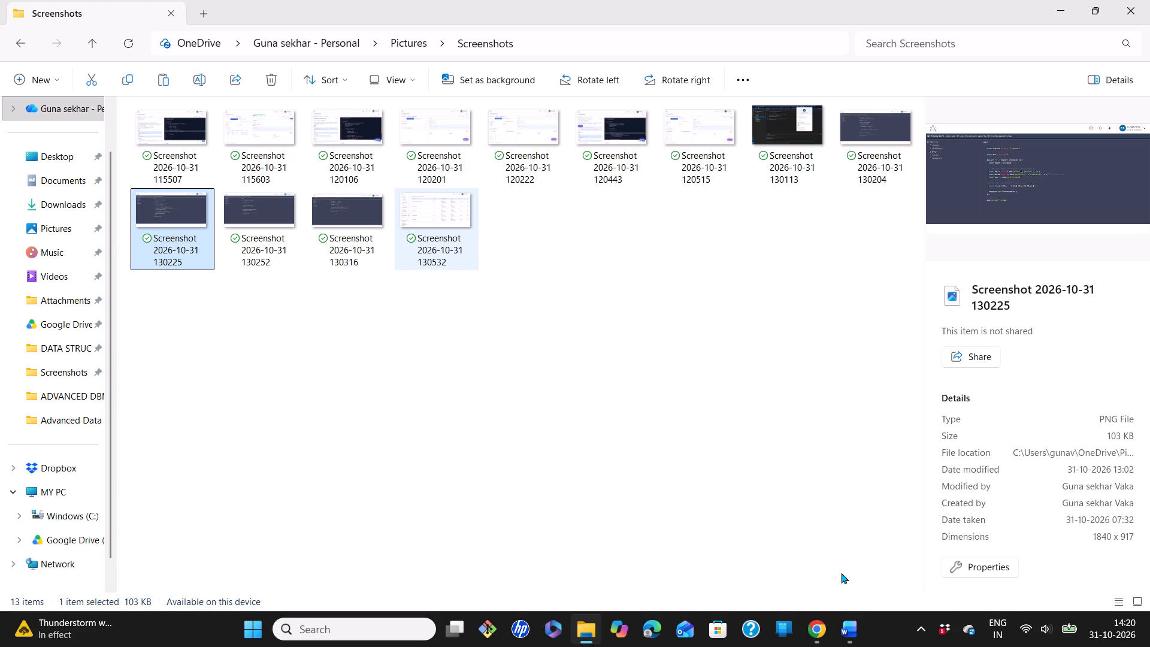
pyautogui.click(841, 563)
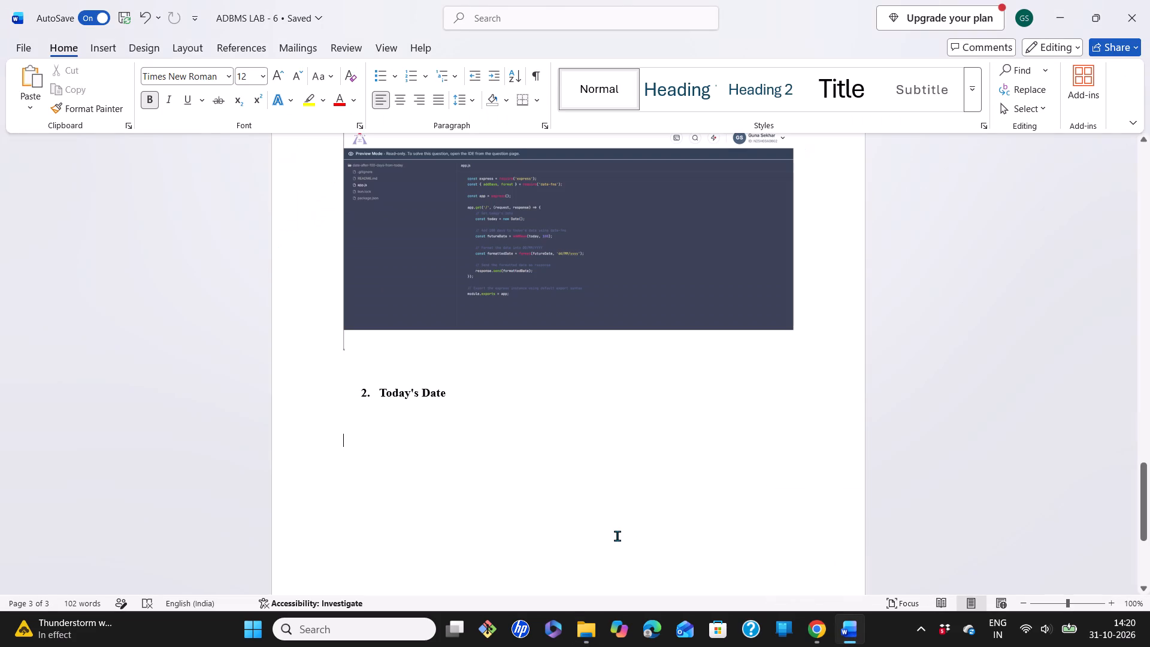
pyautogui.hotkey('ctrl', 'v')
# Start numbered list item 3 below the Today's Date code screenshot.
pyautogui.scroll(-1, 559, 567)
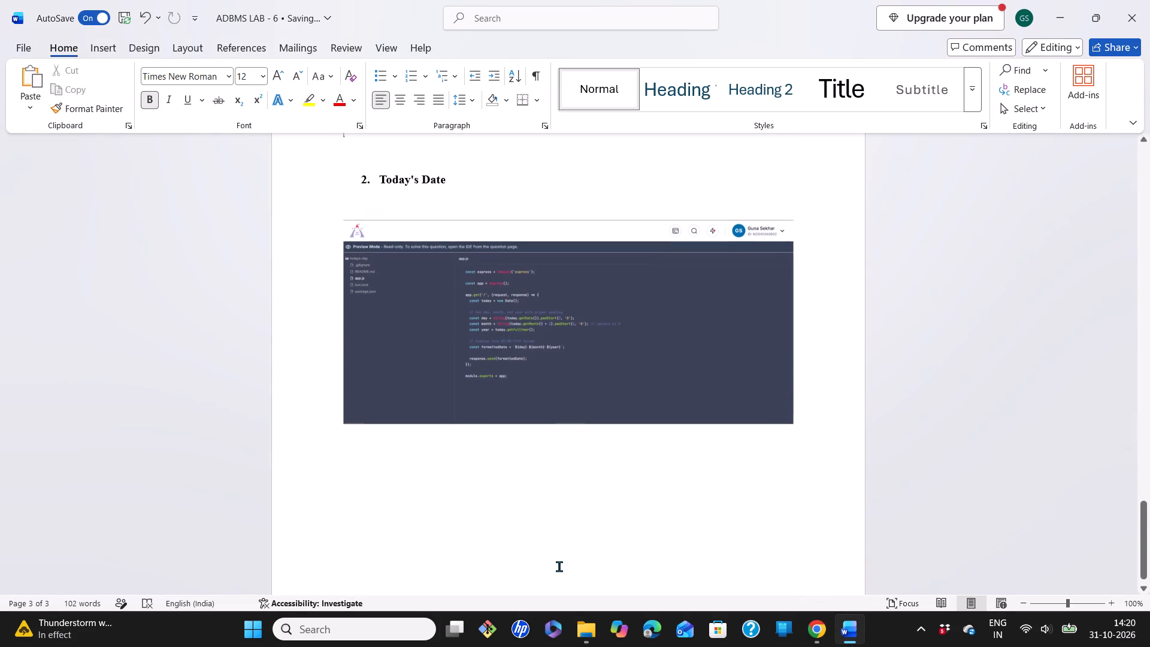
pyautogui.scroll(-1, 559, 567)
pyautogui.press('Return')
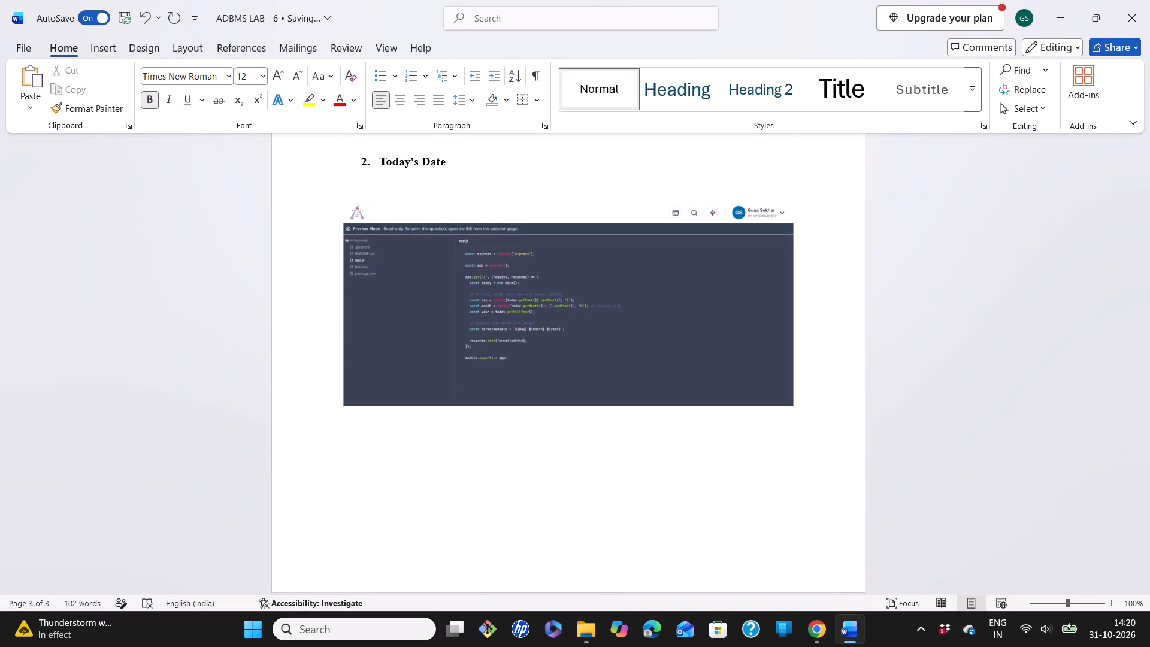
pyautogui.write('3.')
pyautogui.press('space')
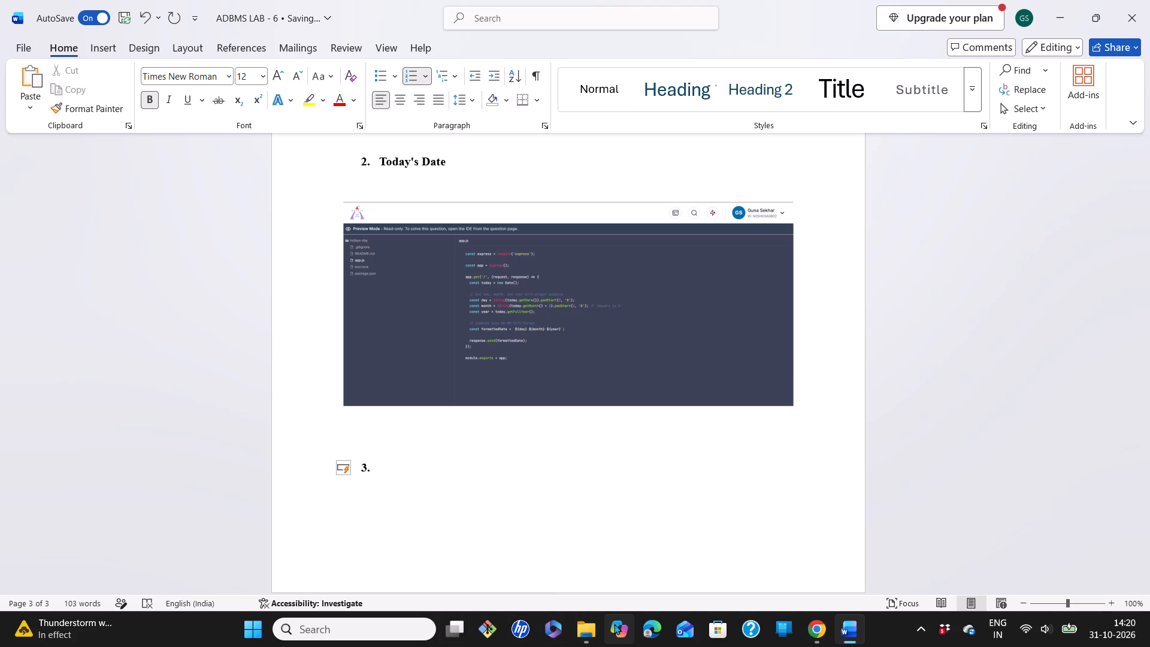
# Copy the question title API Routing from the Coding Practice list in Chrome and paste it as item 3 in Word.
pyautogui.hotkey('alt', 'Tab')
pyautogui.hotkey('alt', 'Tab')
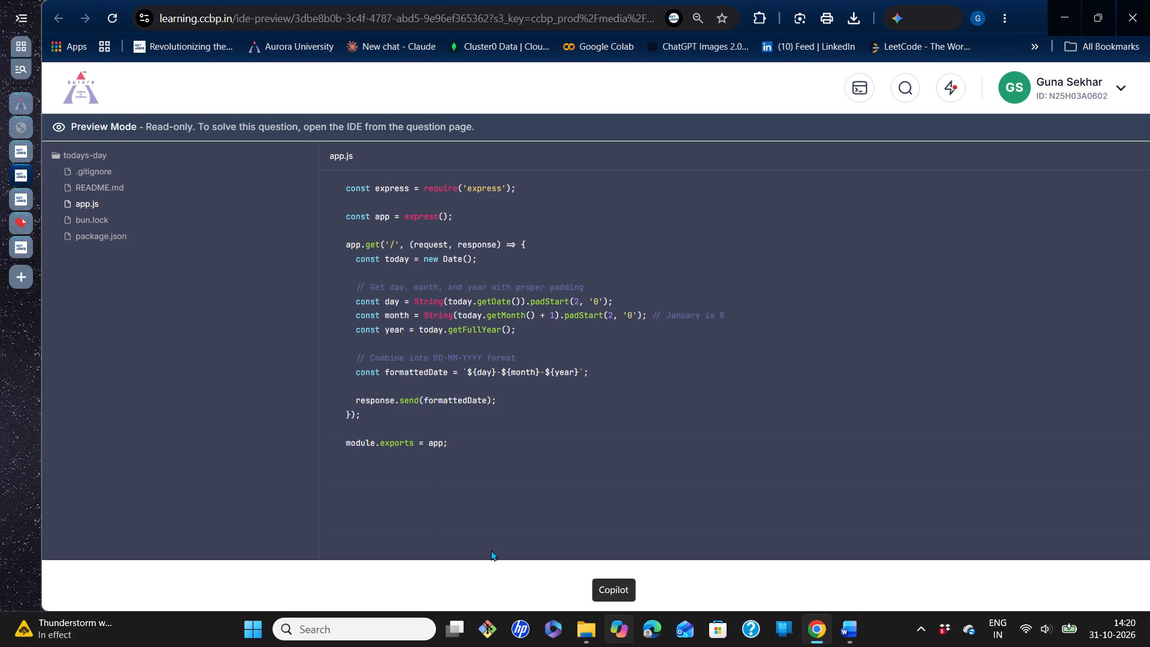
pyautogui.click(16, 147)
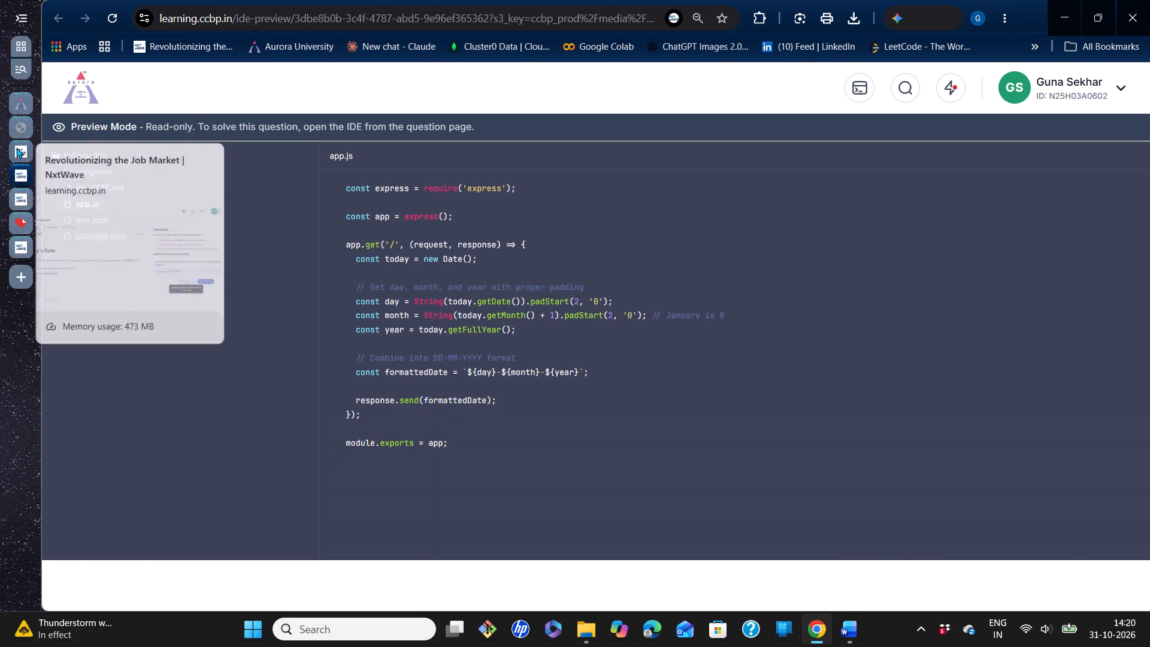
pyautogui.click(71, 134)
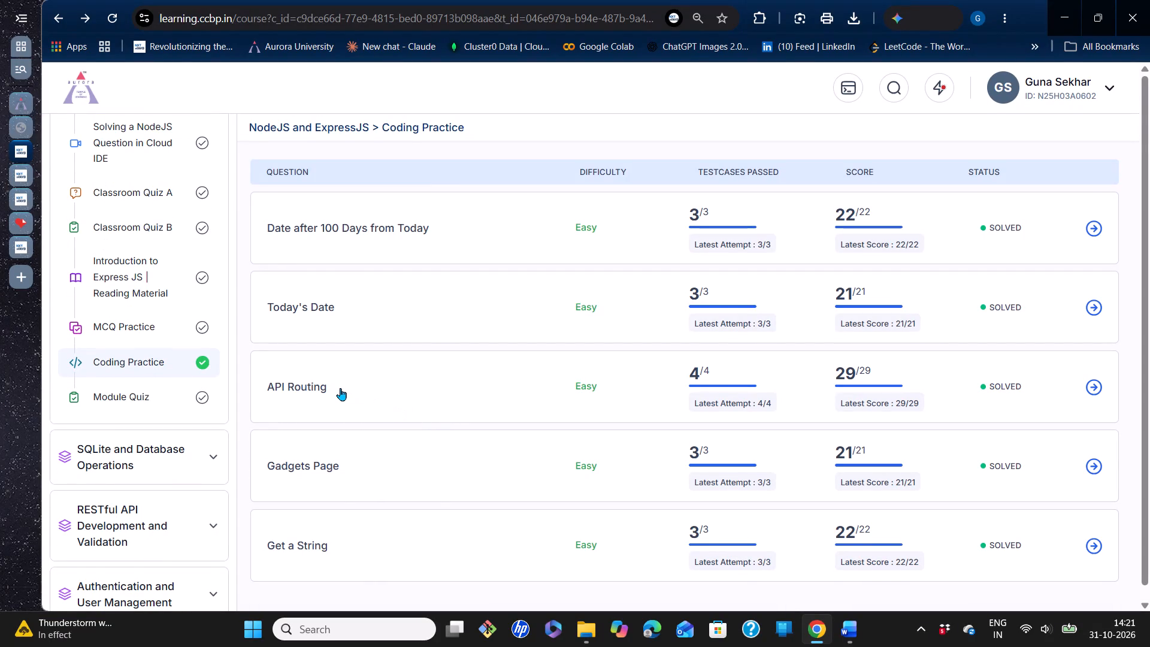
pyautogui.moveTo(340, 388); pyautogui.dragTo(235, 374)
pyautogui.hotkey('ctrl', 'c')
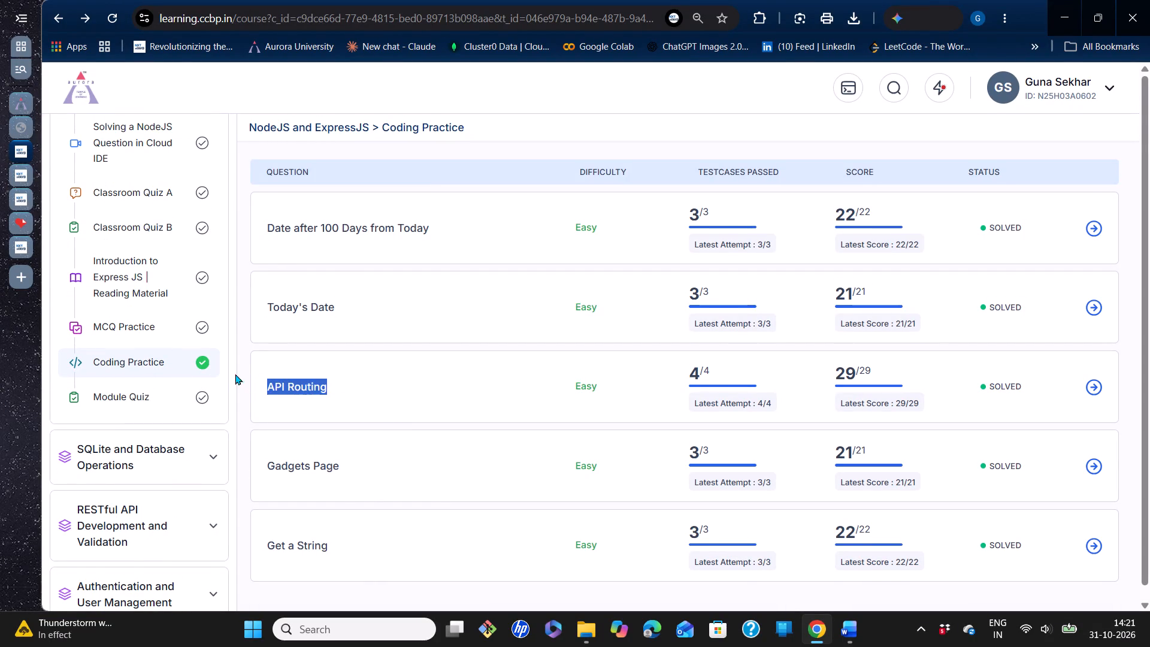
pyautogui.moveTo(235, 374); pyautogui.dragTo(108, 264)
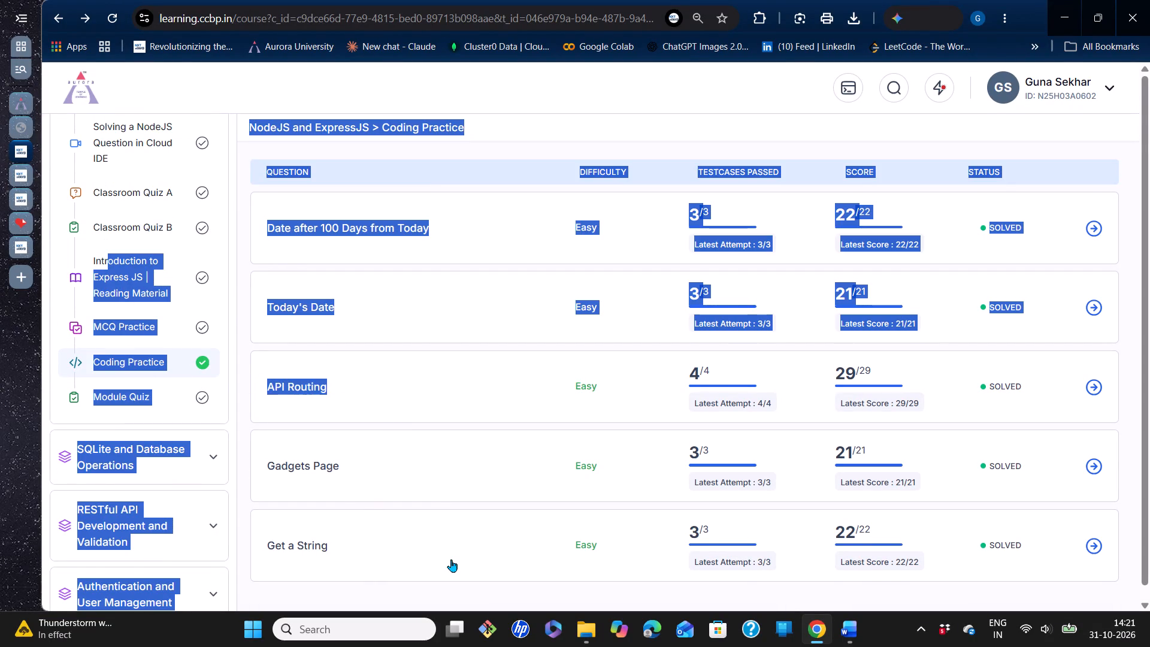
pyautogui.hotkey('alt', 'Tab')
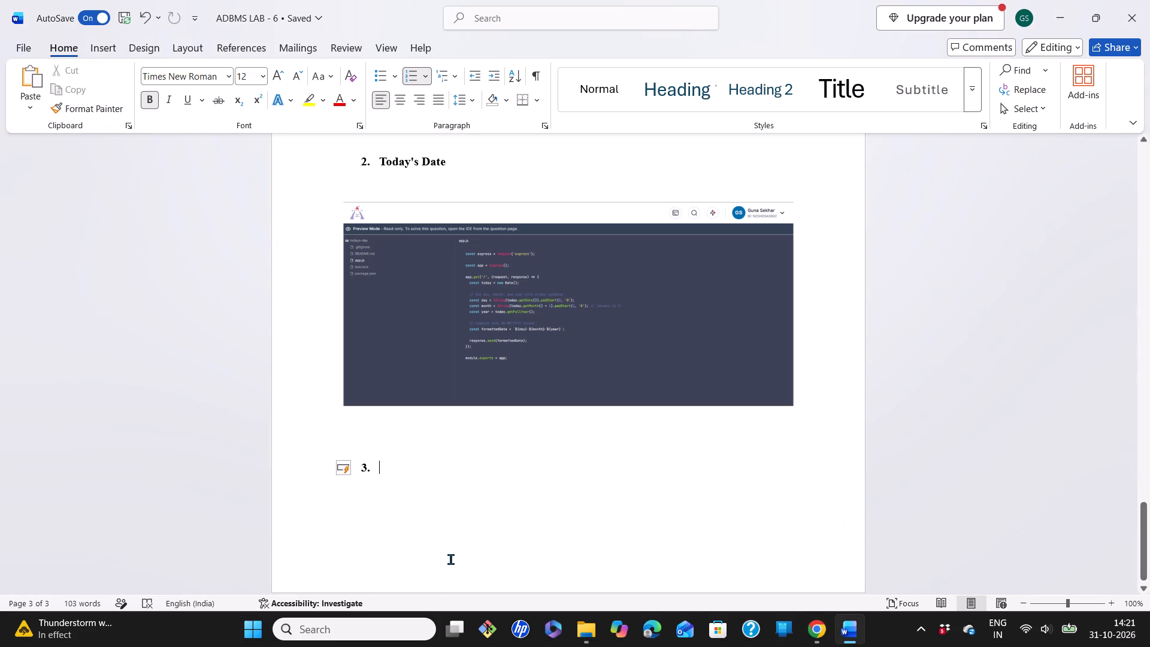
pyautogui.hotkey('ctrl', 'v')
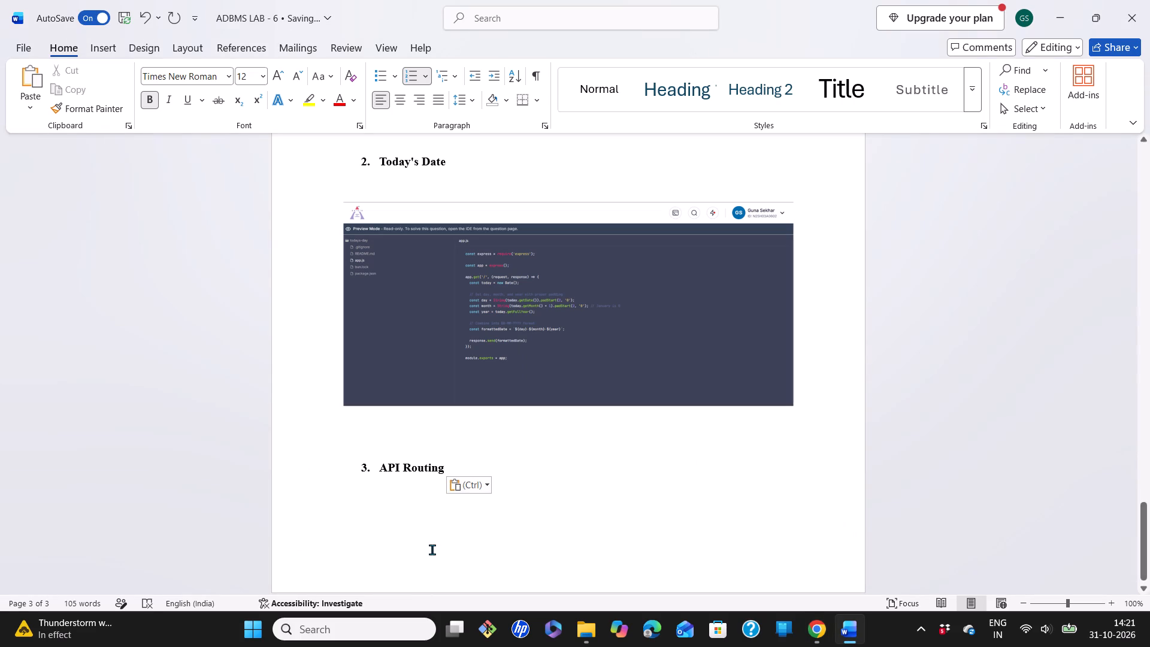
# Start an unnumbered line below the API Routing heading.
pyautogui.press('Return')
pyautogui.press('BackSpace')
pyautogui.press('BackSpace')
pyautogui.press('BackSpace')
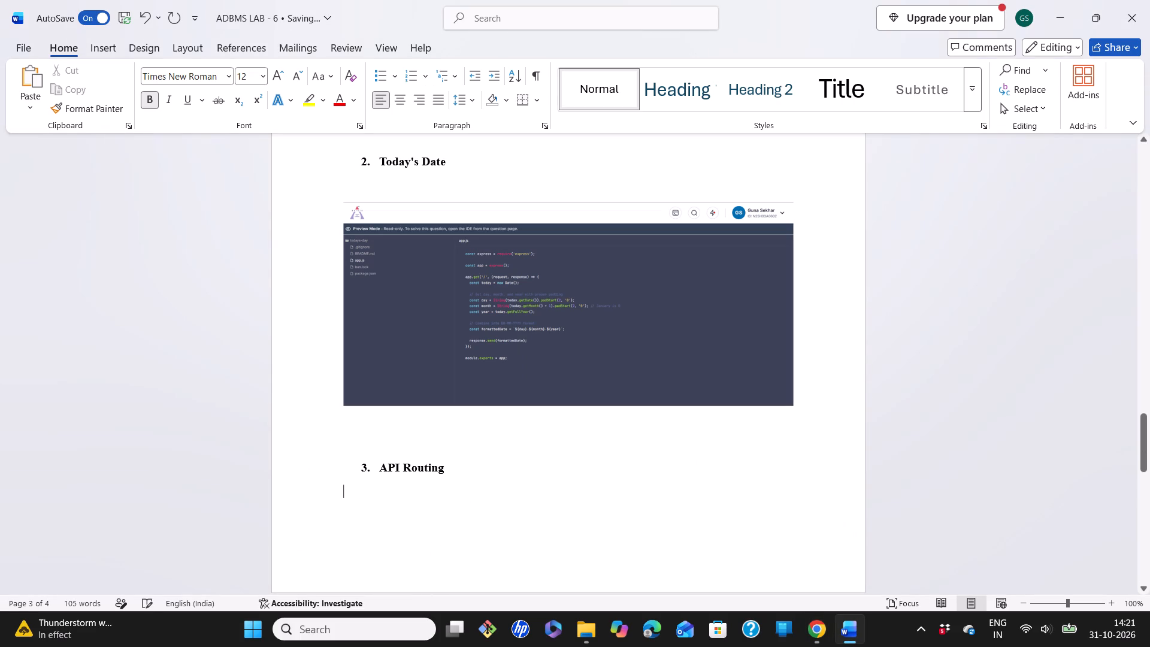
pyautogui.press('Return')
pyautogui.press('BackSpace')
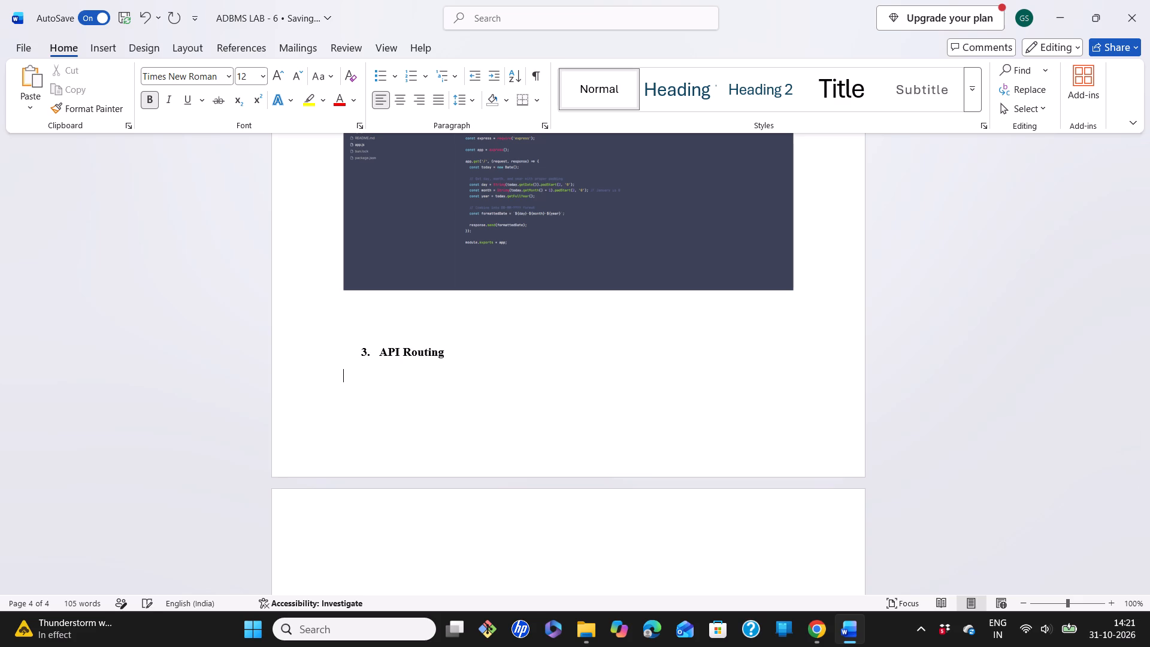
# Open the API Routing question in Chrome and view its saved-code preview.
pyautogui.hotkey('alt', 'Tab')
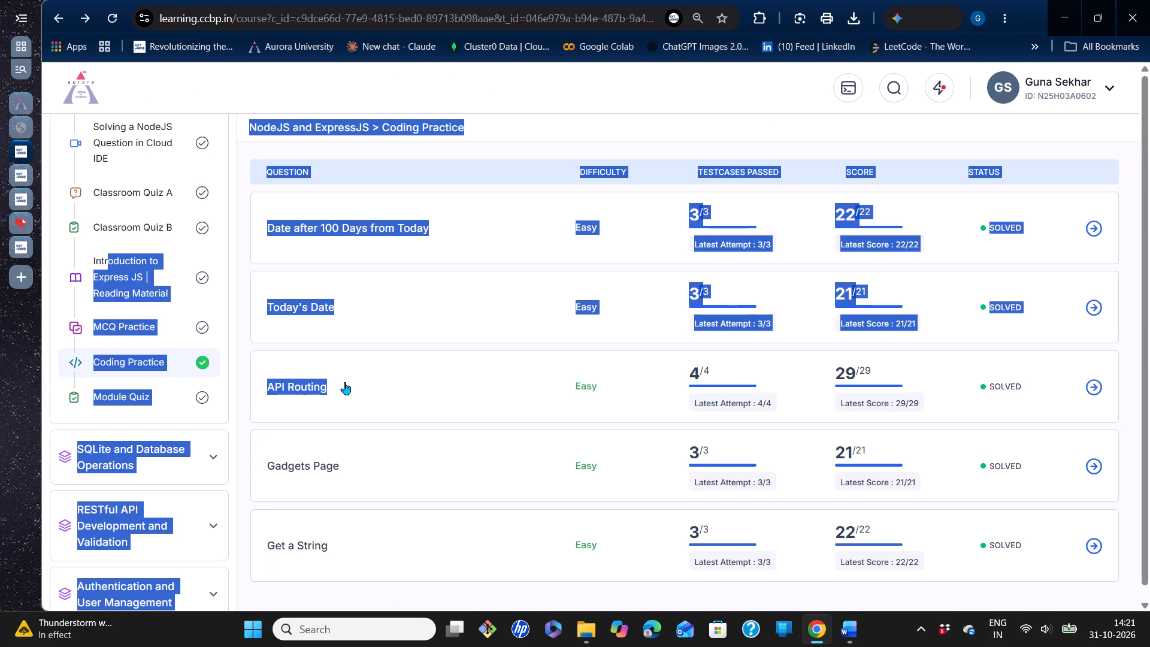
pyautogui.click(350, 379)
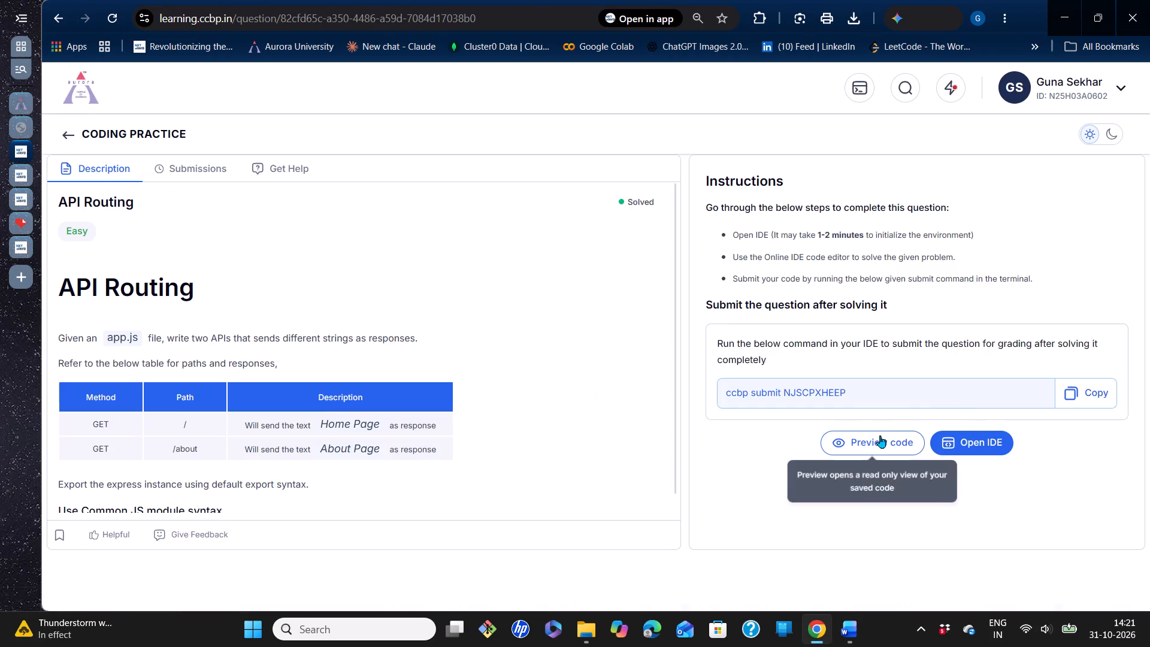
pyautogui.click(880, 436)
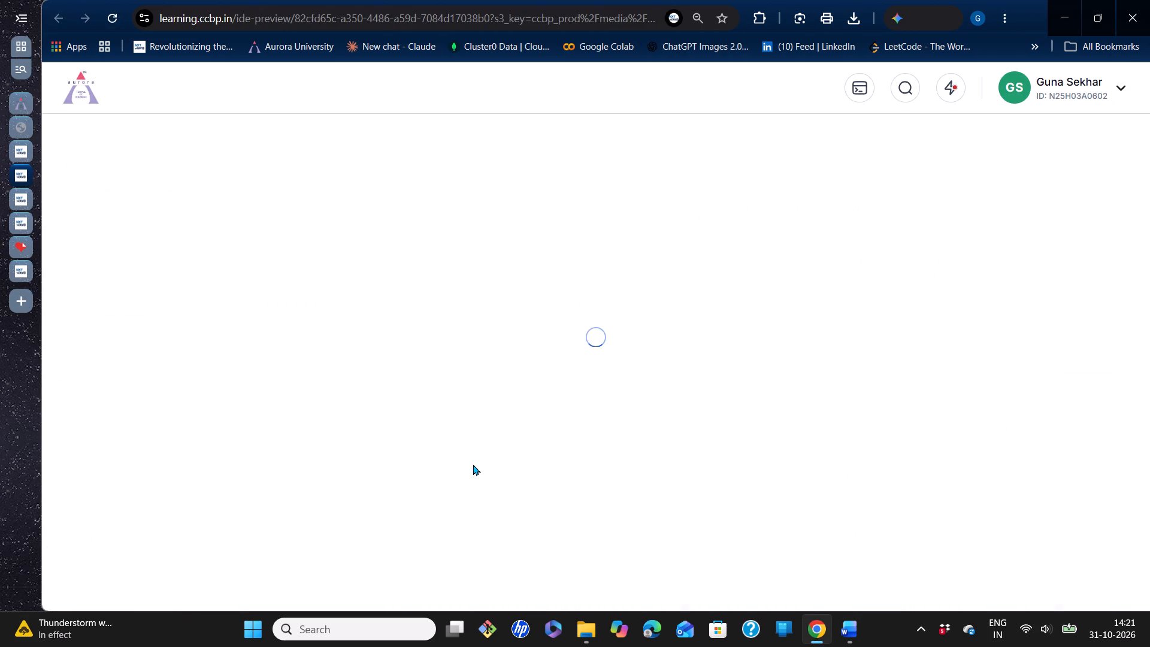
pyautogui.scroll(-1, 473, 464)
pyautogui.hotkey('alt', 'Tab')
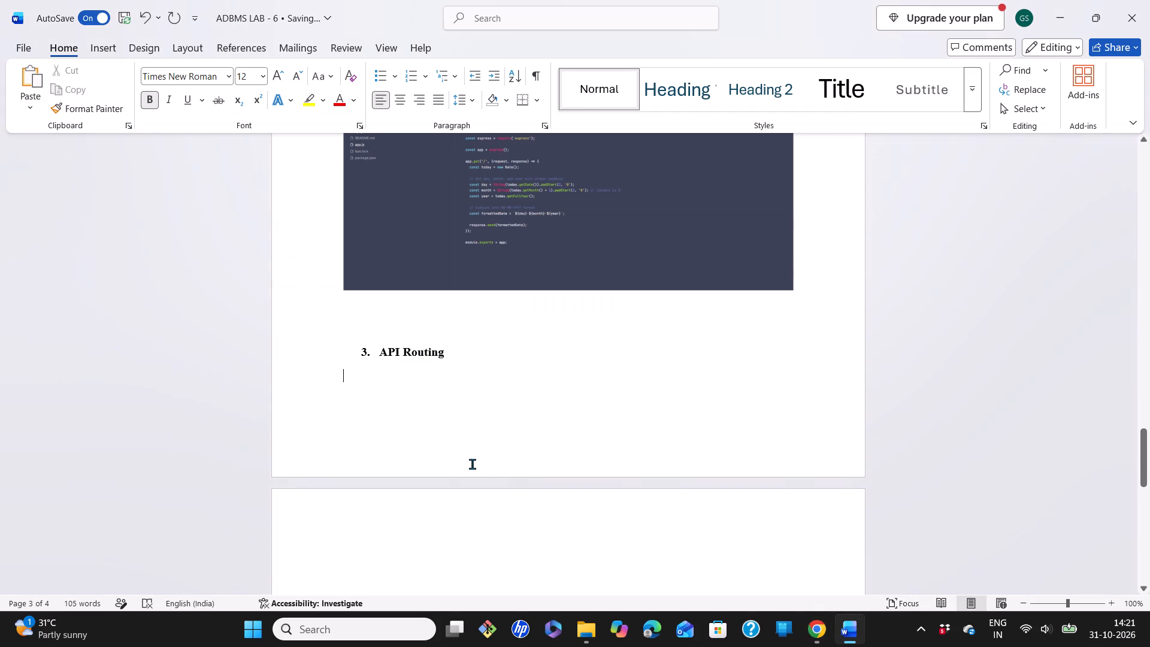
pyautogui.hotkey('alt', 'Tab')
pyautogui.hotkey('alt', 'Tab')
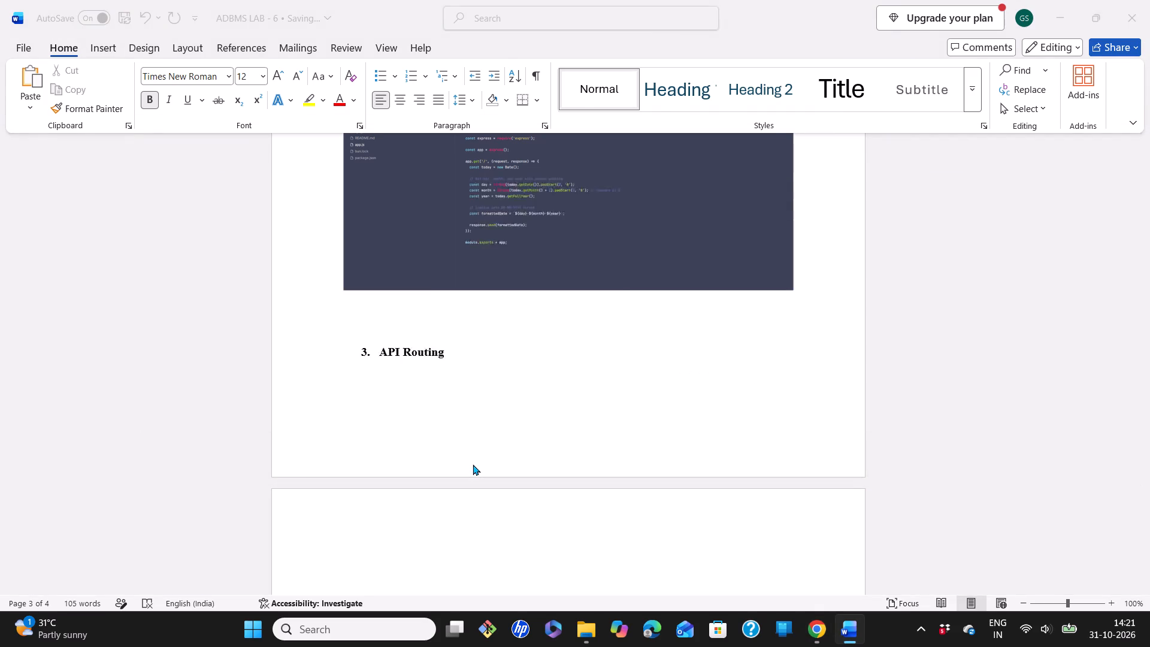
pyautogui.click(235, 206)
pyautogui.doubleClick(235, 206)
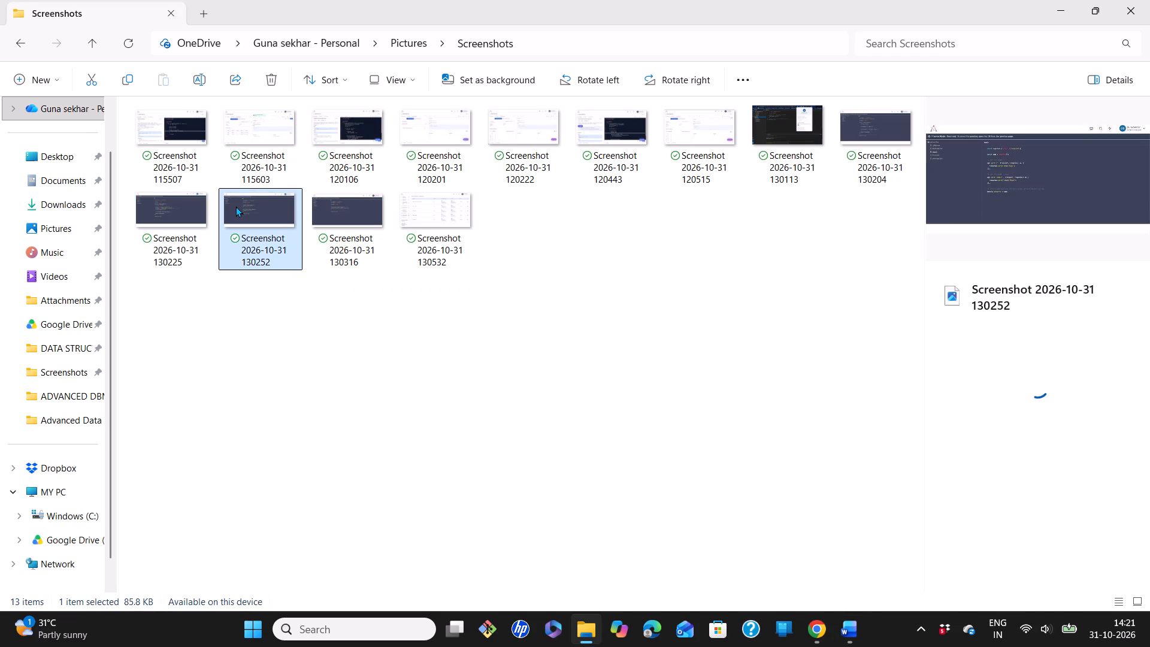
pyautogui.hotkey('alt', 'Tab')
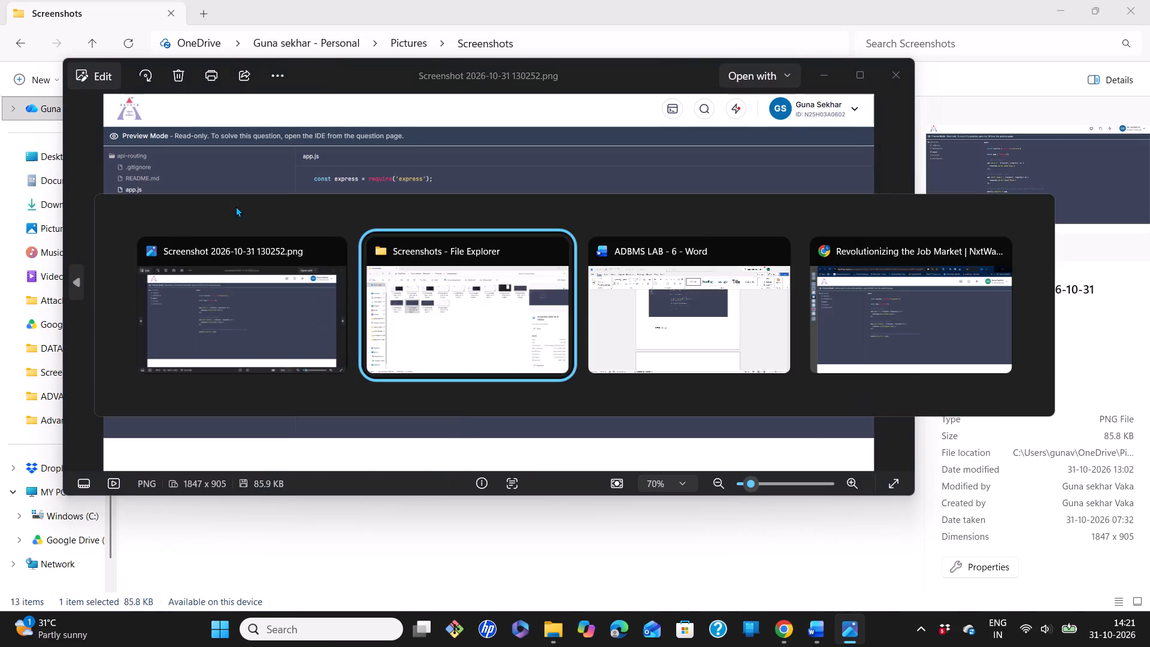
pyautogui.hotkey('alt', 'Tab')
pyautogui.hotkey('alt', 'Tab')
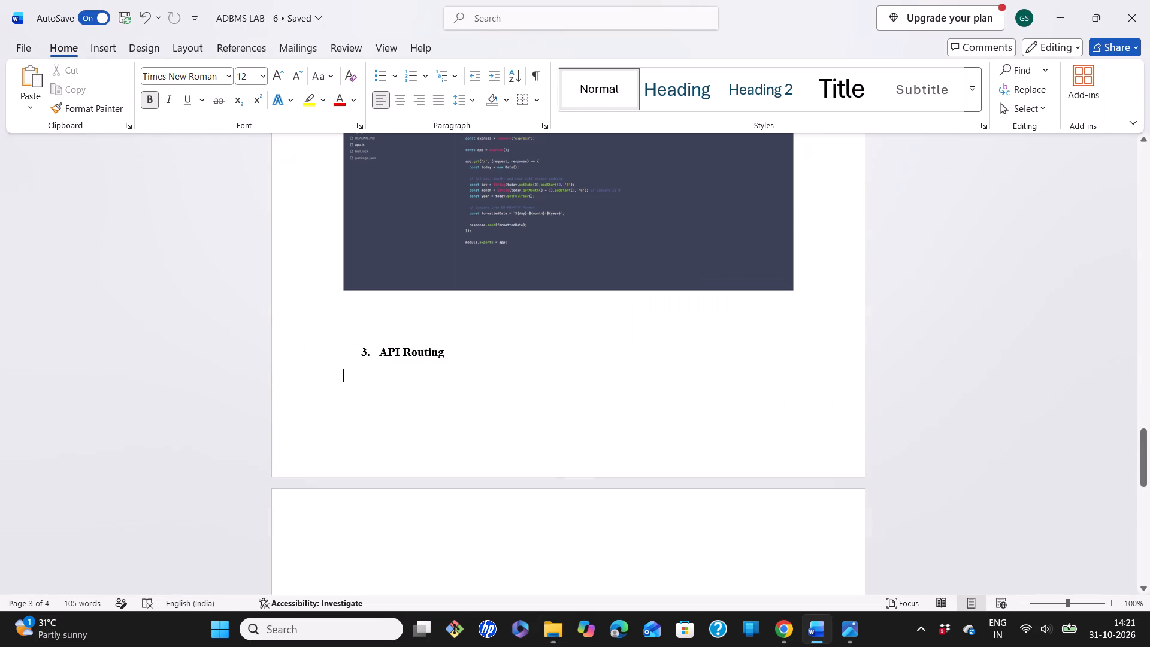
pyautogui.hotkey('alt', 'Tab')
pyautogui.hotkey('alt', 'Tab')
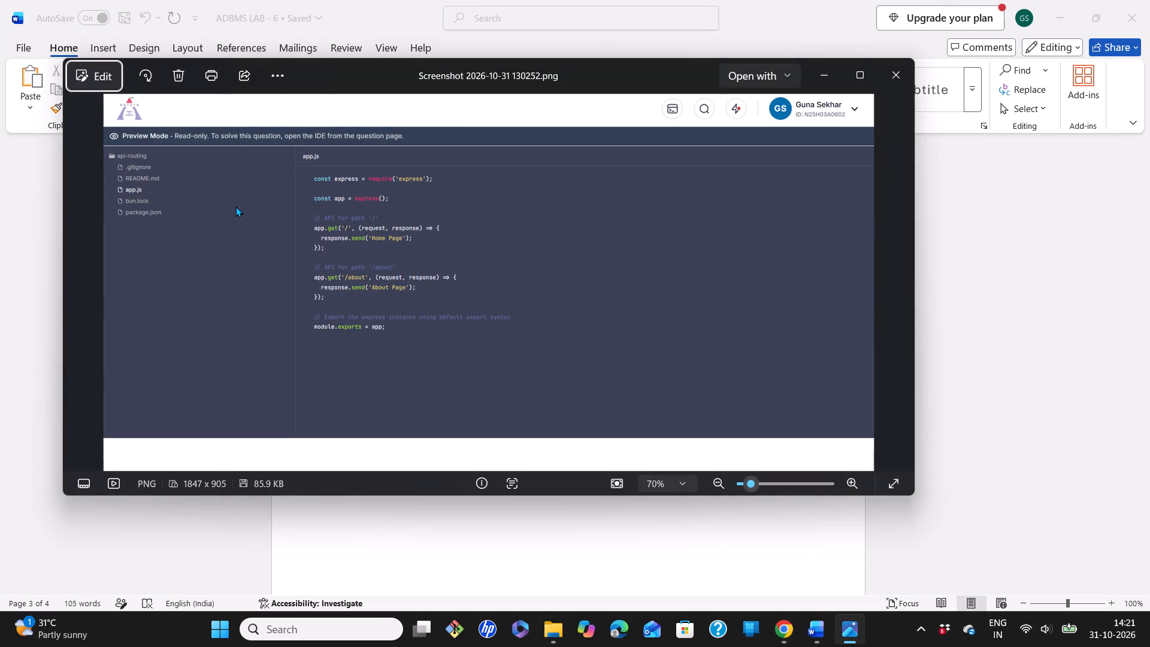
pyautogui.hotkey('alt', 'Tab')
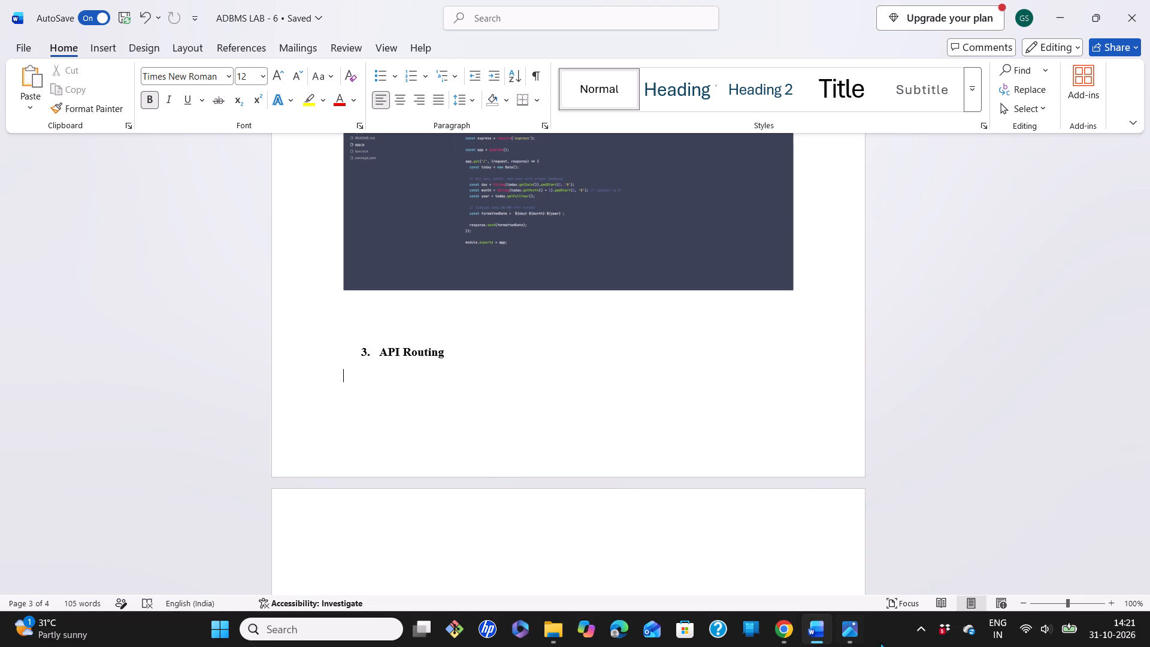
pyautogui.click(837, 572)
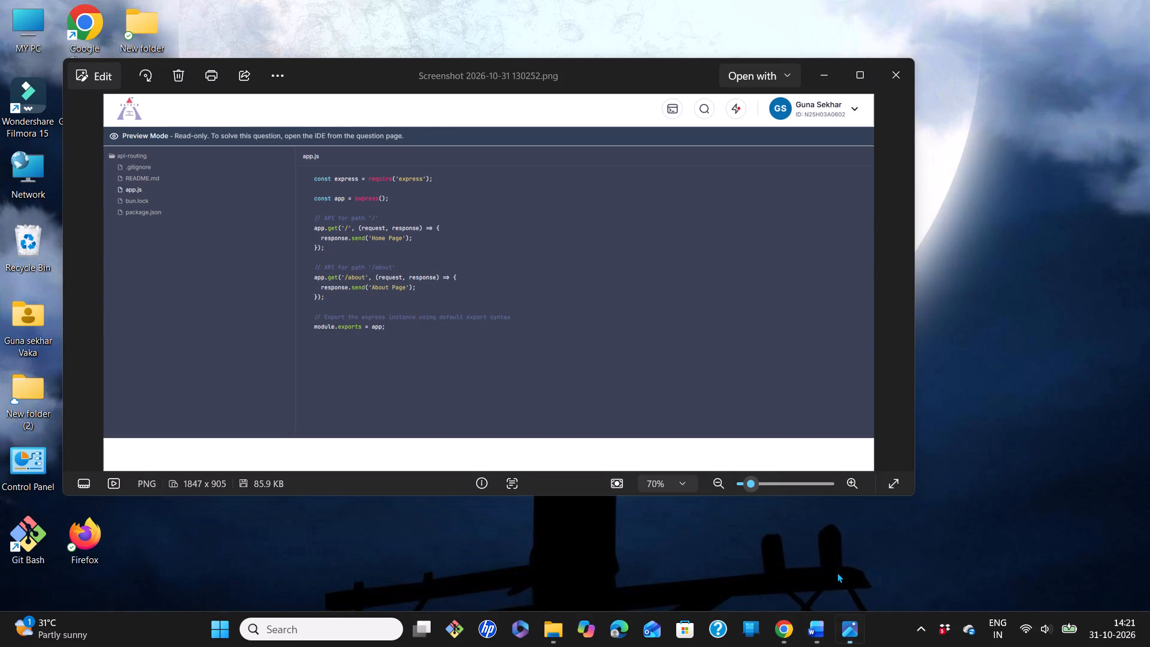
# Copy the API Routing screenshot from Photos and paste it below the API Routing heading in Word.
pyautogui.click(281, 73)
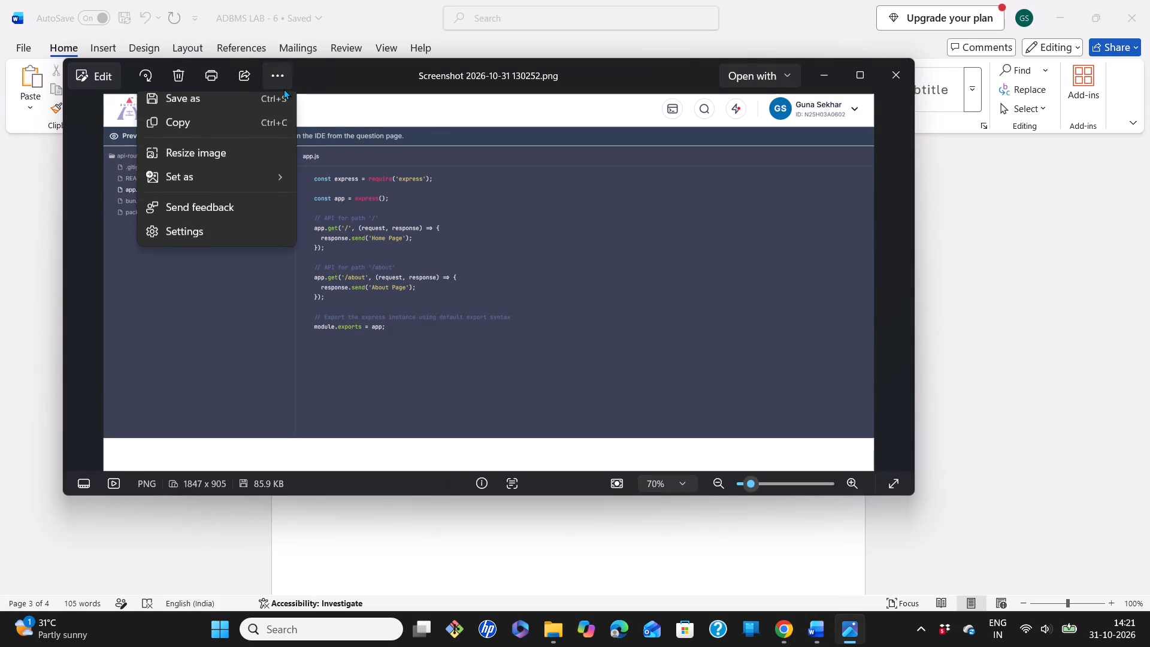
pyautogui.click(262, 129)
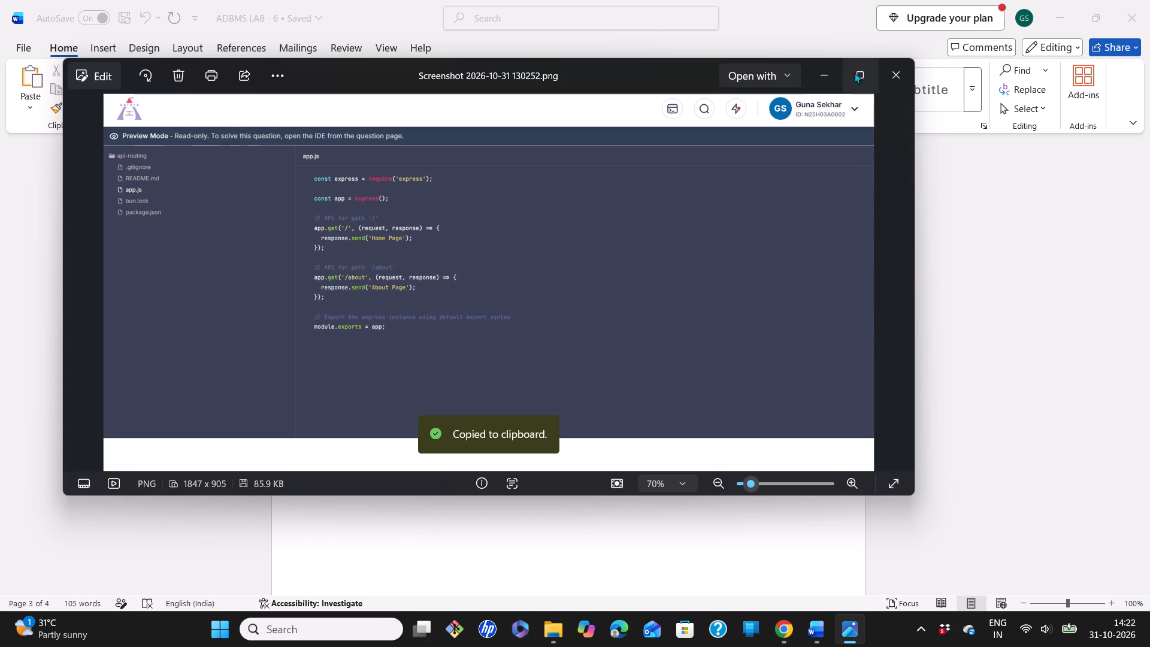
pyautogui.click(833, 76)
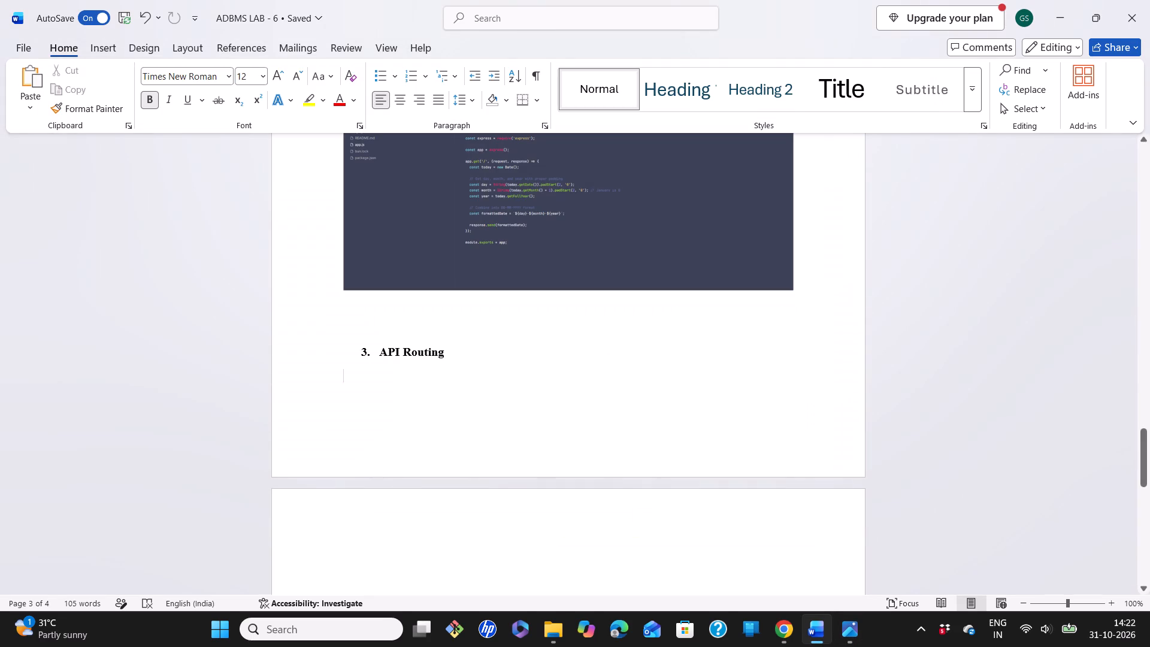
pyautogui.hotkey('ctrl', 'v')
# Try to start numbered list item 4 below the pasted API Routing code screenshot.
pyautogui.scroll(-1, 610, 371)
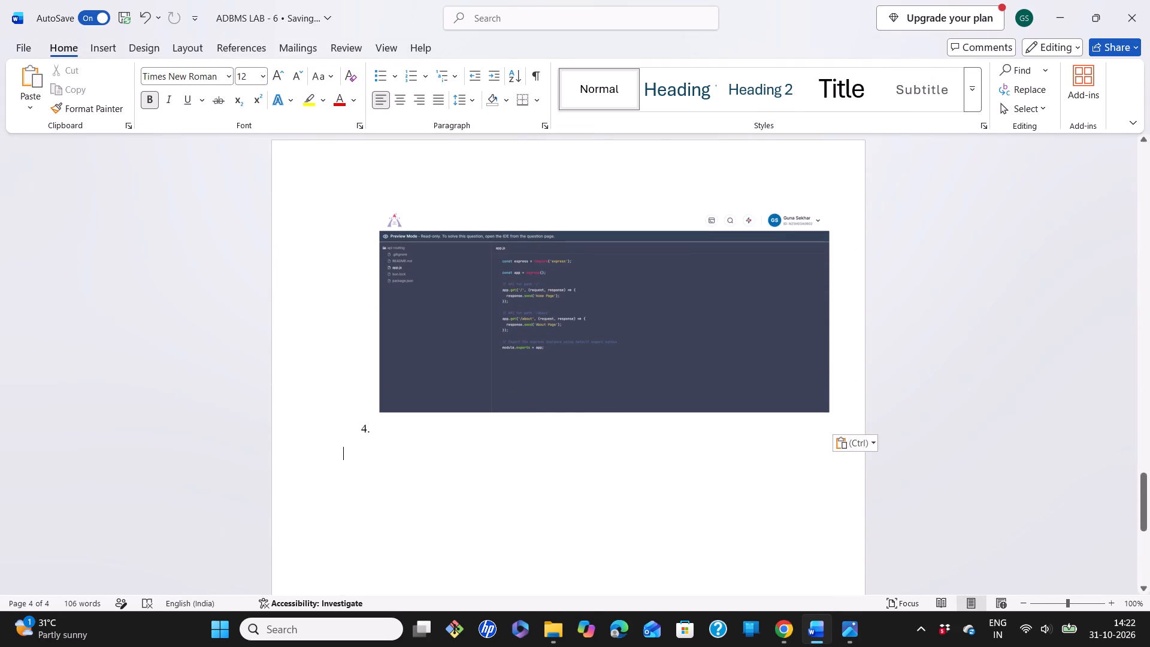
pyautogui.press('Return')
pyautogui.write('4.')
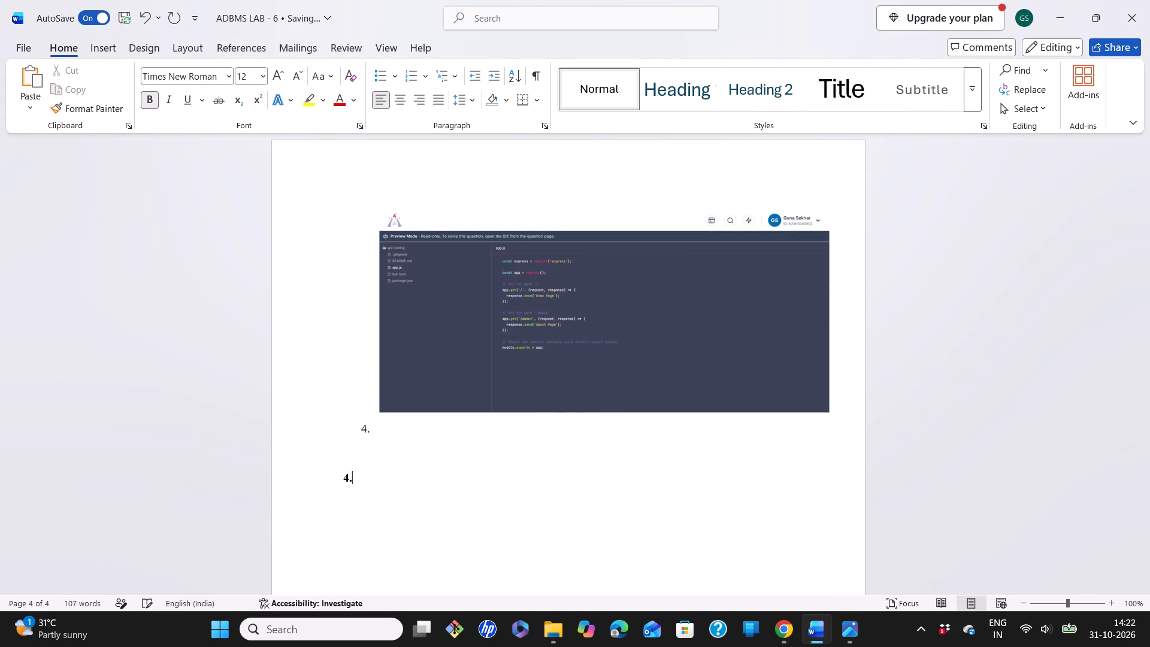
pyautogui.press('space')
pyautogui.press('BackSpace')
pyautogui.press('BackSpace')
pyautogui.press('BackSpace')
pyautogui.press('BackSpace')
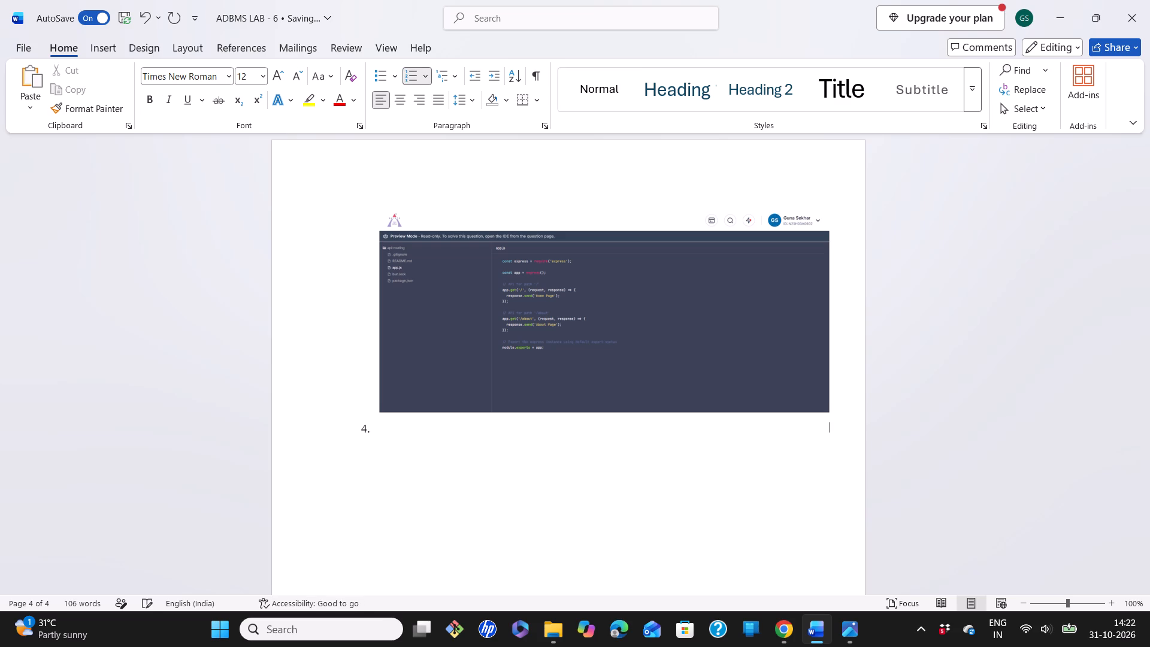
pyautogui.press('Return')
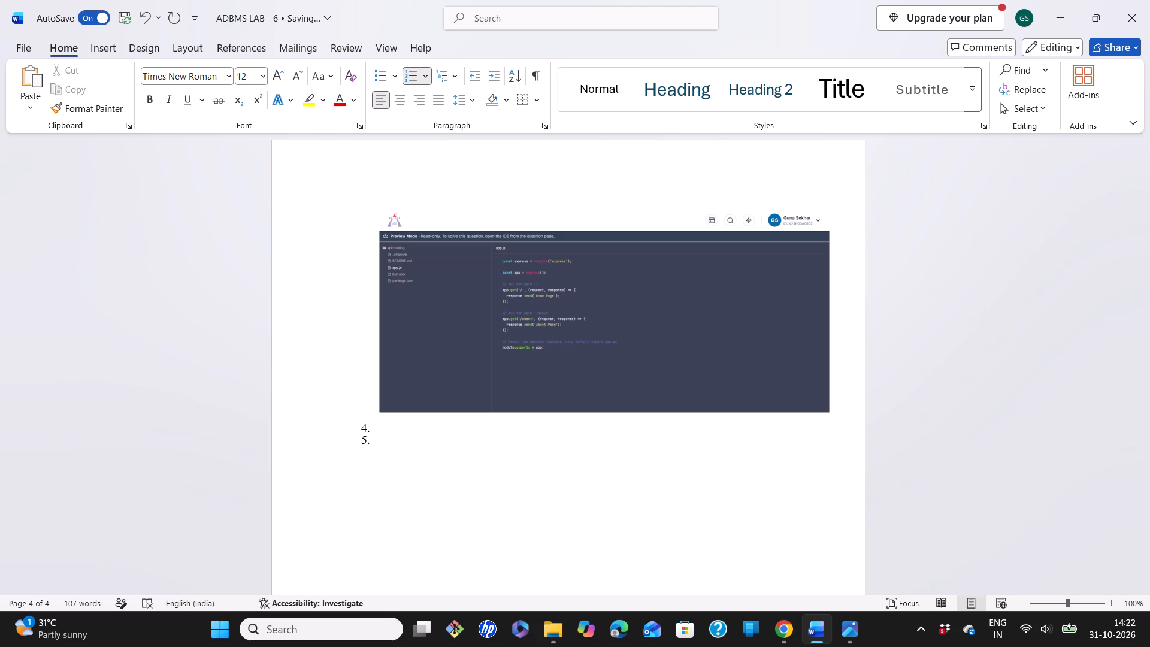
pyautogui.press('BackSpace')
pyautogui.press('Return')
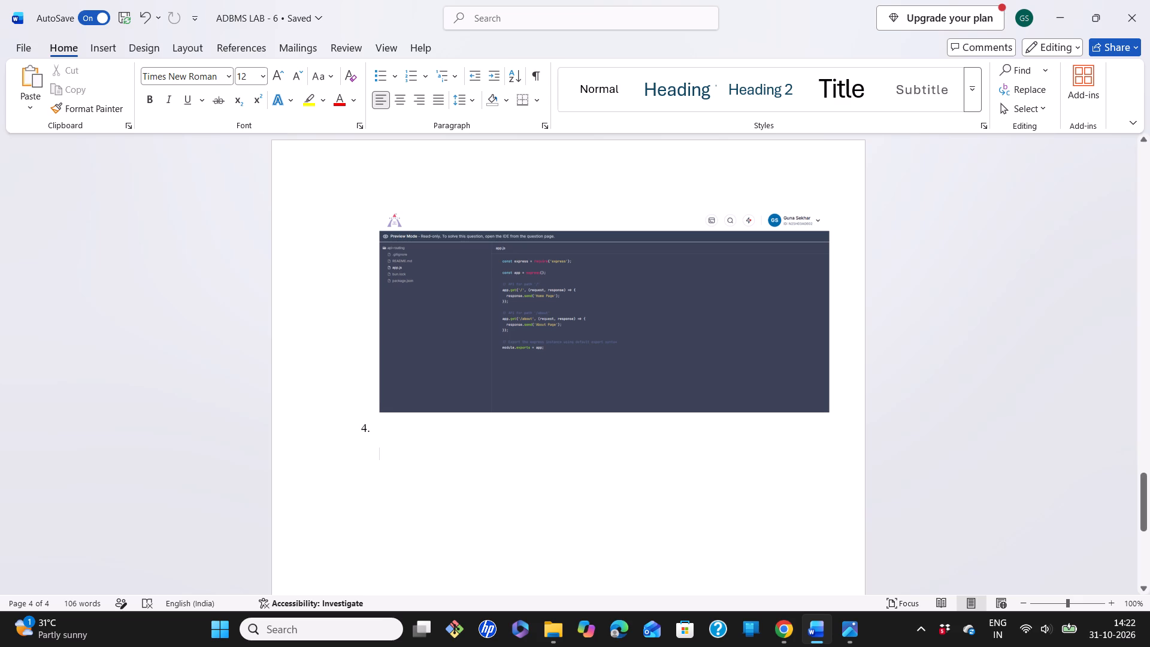
# Remove the stray list number 4 beside the API Routing code screenshot.
pyautogui.click(371, 425)
pyautogui.press('BackSpace')
pyautogui.press('Return')
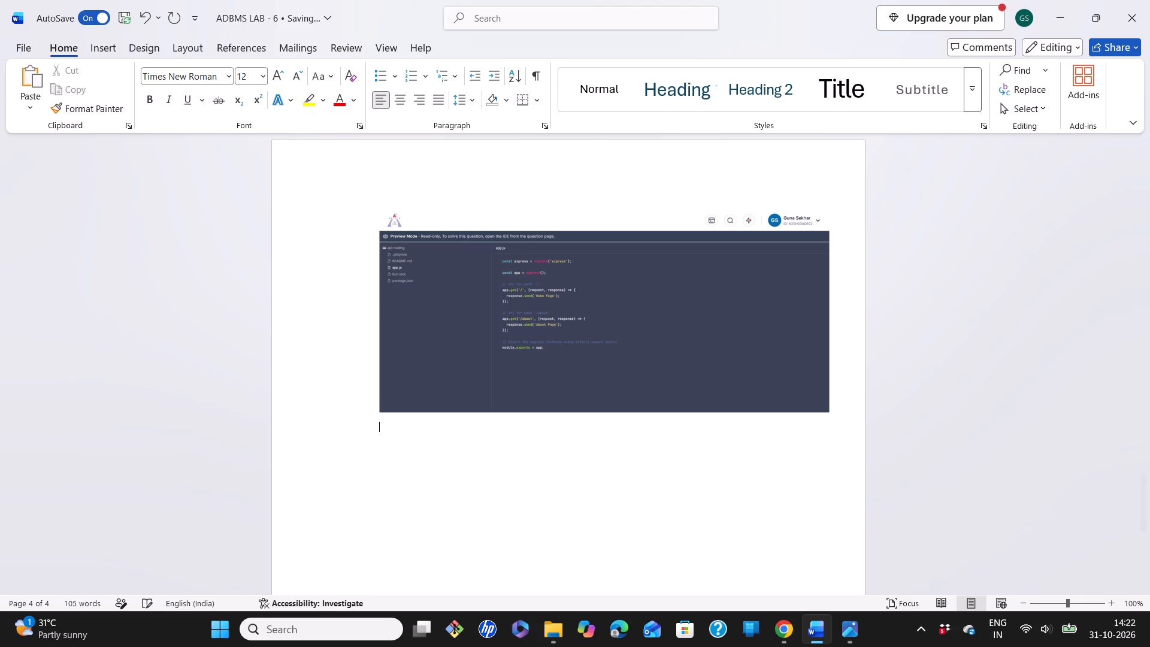
pyautogui.press('Return')
pyautogui.press('Return')
pyautogui.press('4')
pyautogui.press('BackSpace')
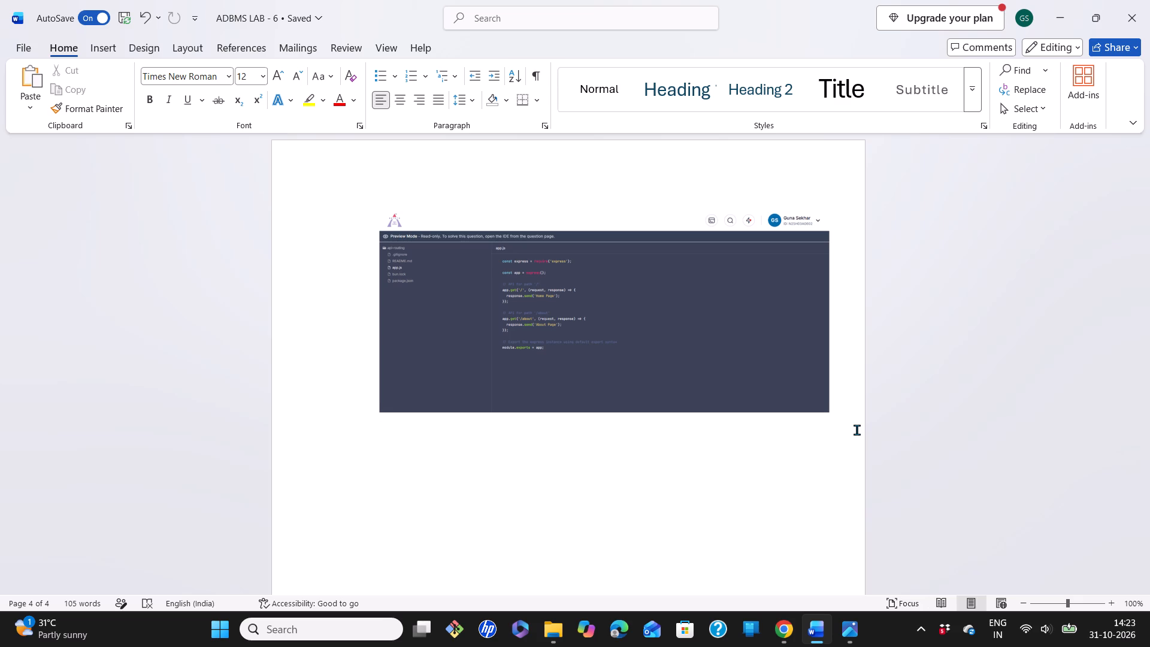
# Start numbered list item 4 below the API Routing code screenshot, leaving a blank line between them.
pyautogui.click(846, 419)
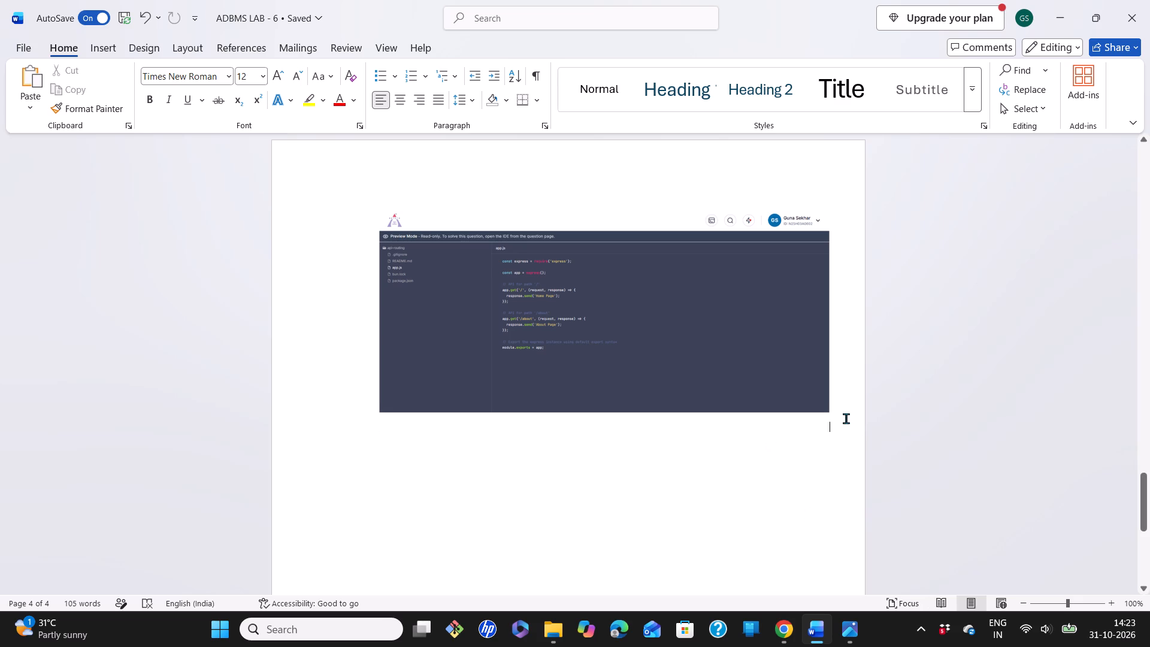
pyautogui.press('Return')
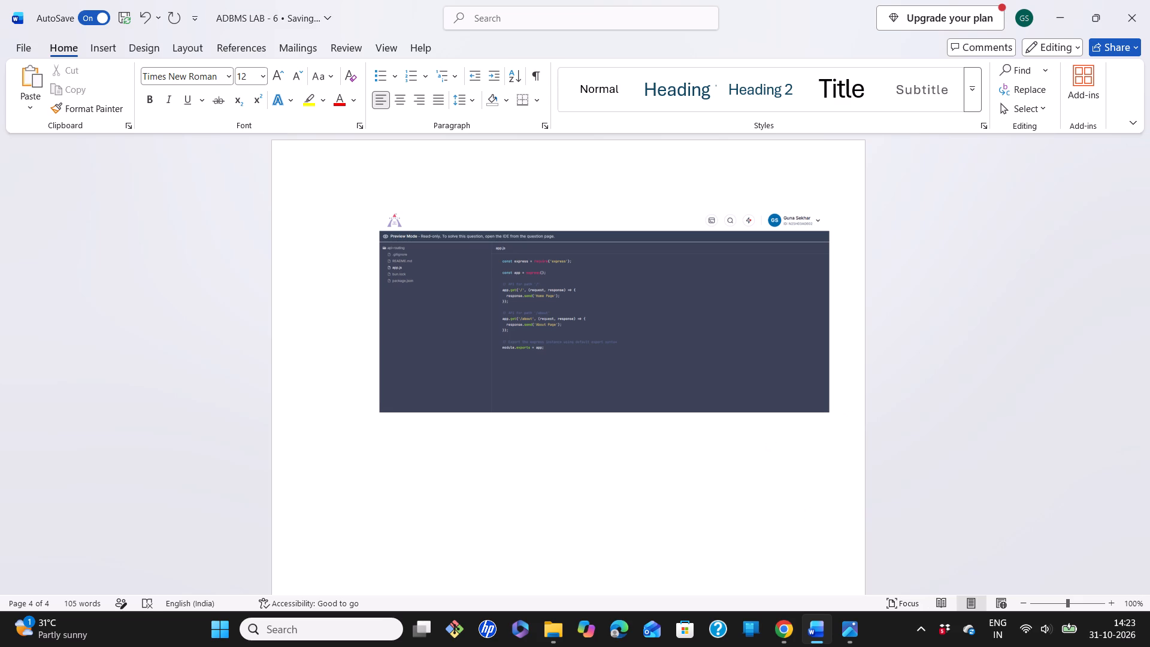
pyautogui.press('Return')
pyautogui.write('4.')
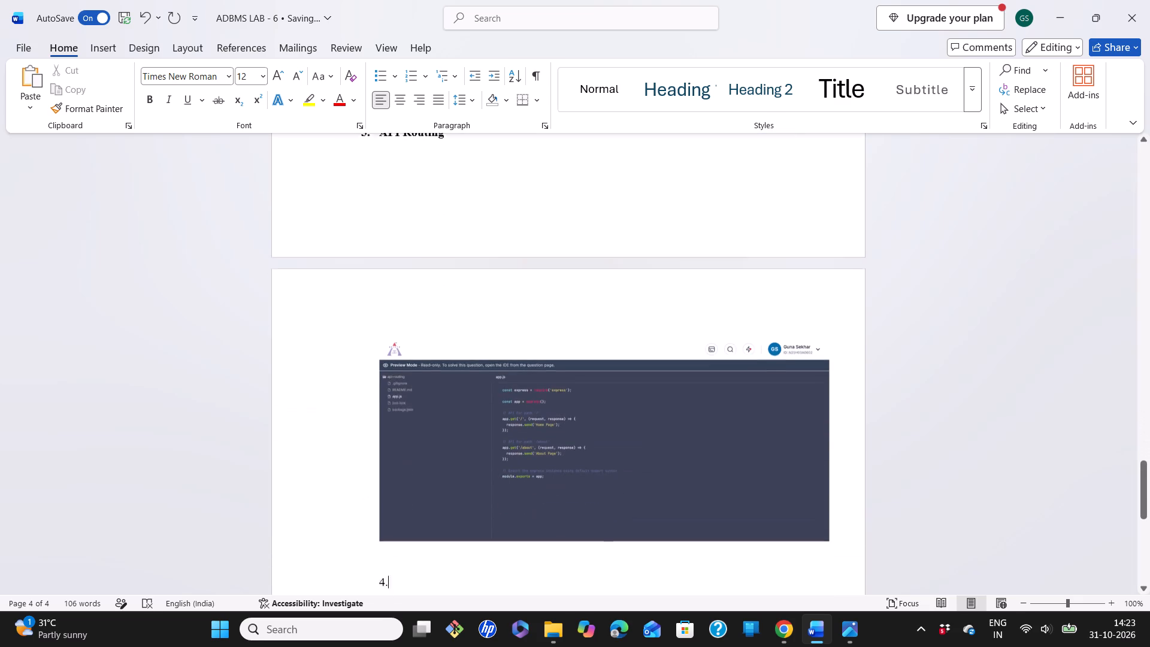
pyautogui.press('space')
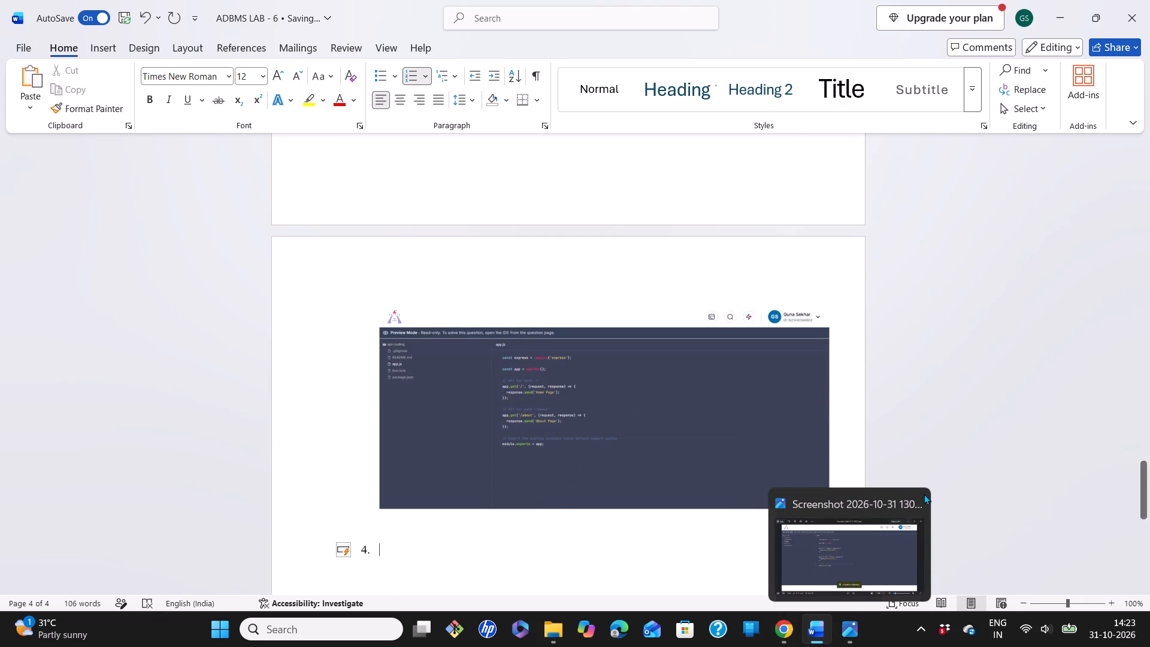
# Close the Photos window showing the API Routing screenshot.
pyautogui.click(917, 507)
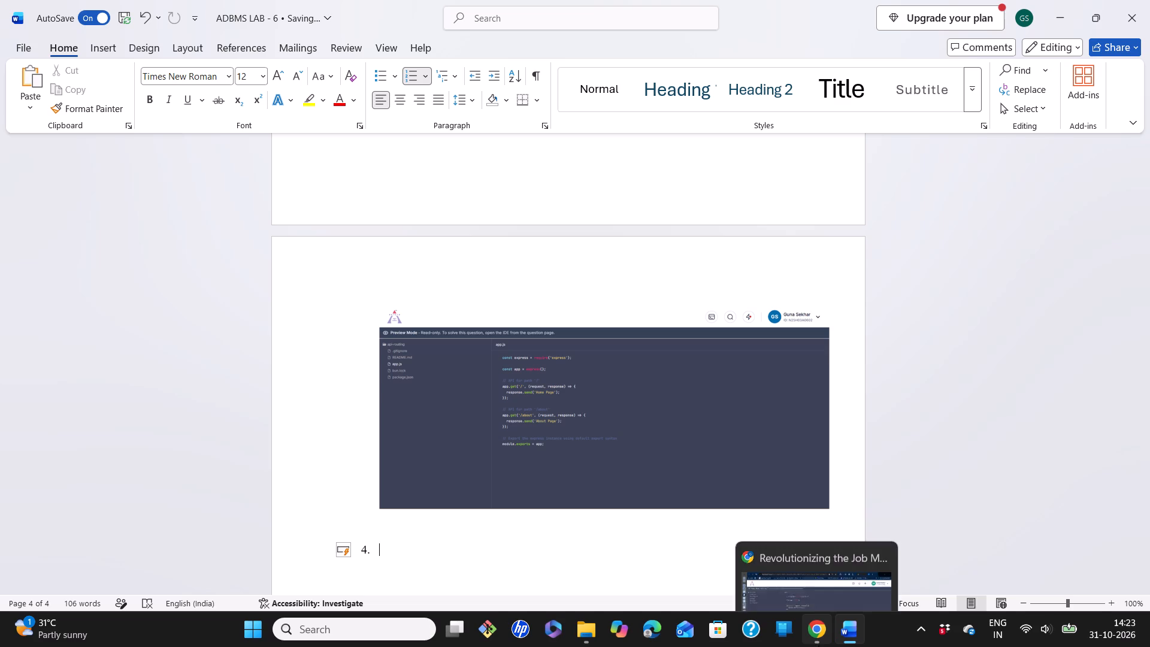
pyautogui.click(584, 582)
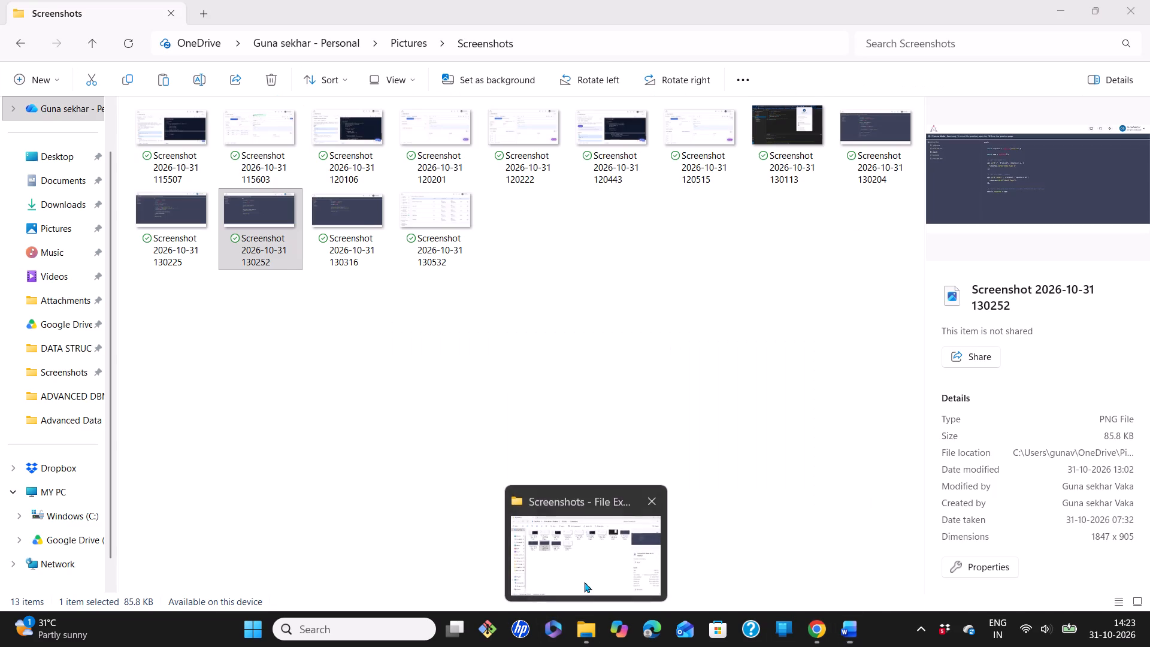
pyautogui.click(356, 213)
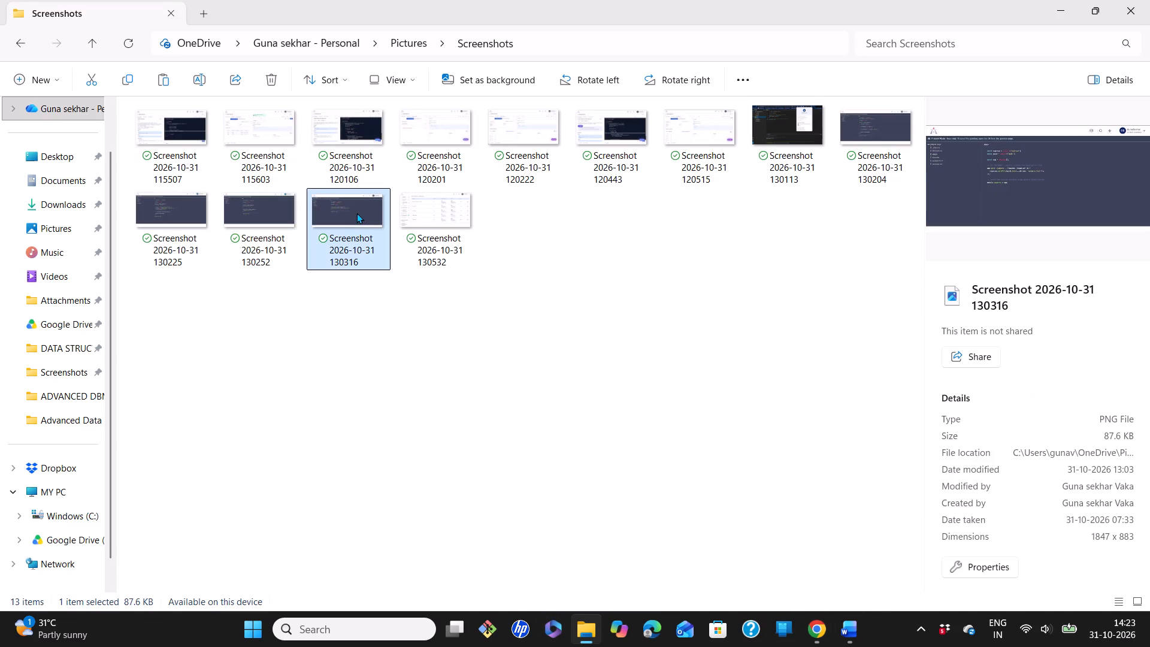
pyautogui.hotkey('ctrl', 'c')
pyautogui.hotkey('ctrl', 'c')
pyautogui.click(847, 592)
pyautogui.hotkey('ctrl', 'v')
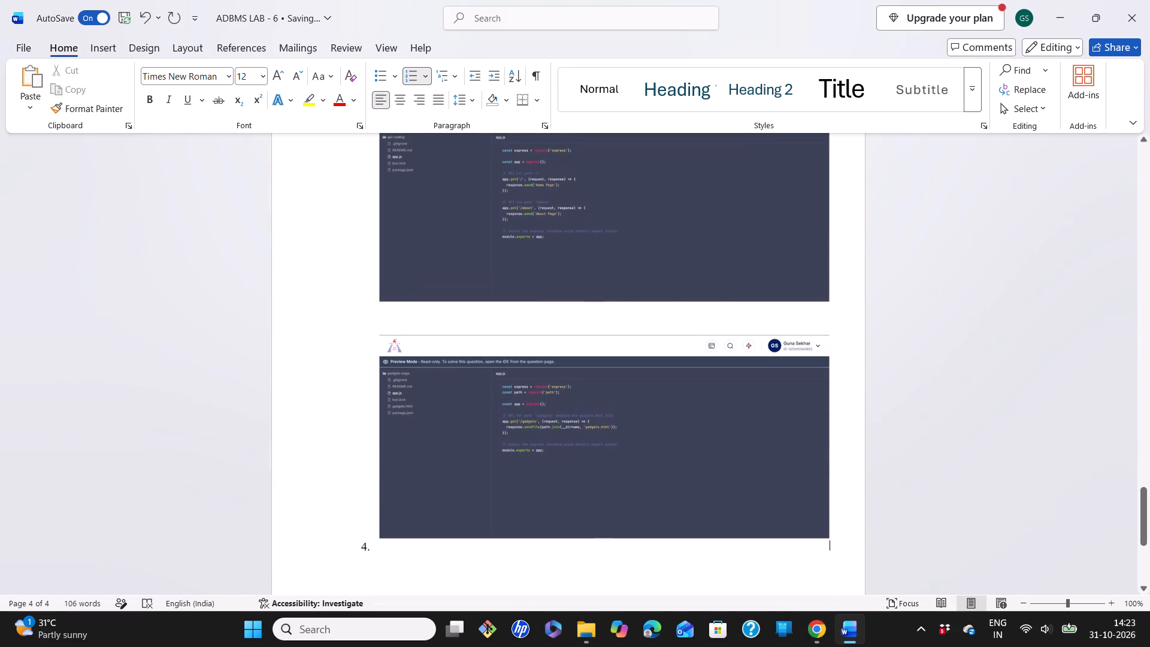
# Insert a blank line between the API Routing screenshot and item 4.
pyautogui.click(834, 316)
pyautogui.press('Return')
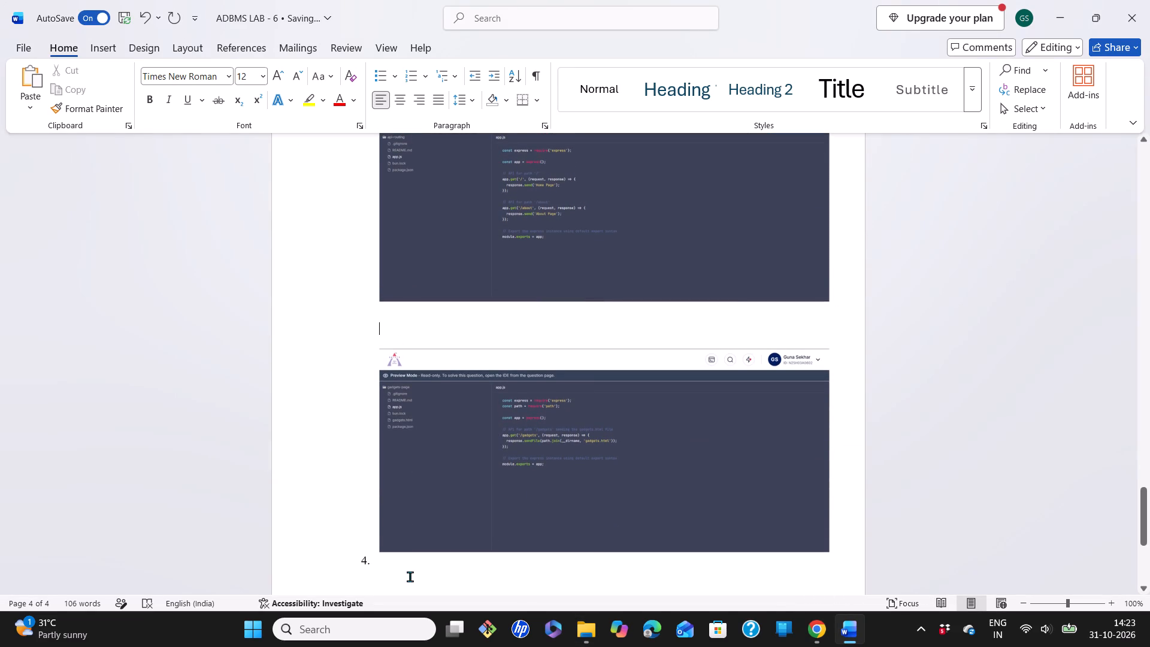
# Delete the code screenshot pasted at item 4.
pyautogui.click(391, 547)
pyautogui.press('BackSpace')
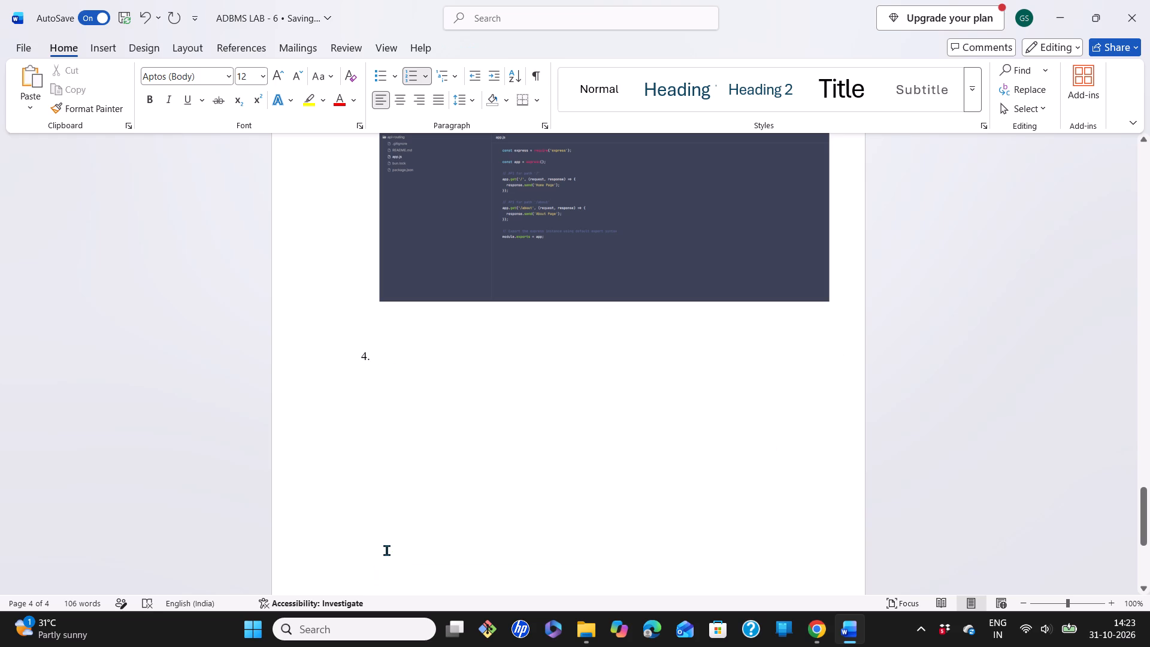
# Restart the numbered item 4 on the line below the API Routing code screenshot.
pyautogui.press('Return')
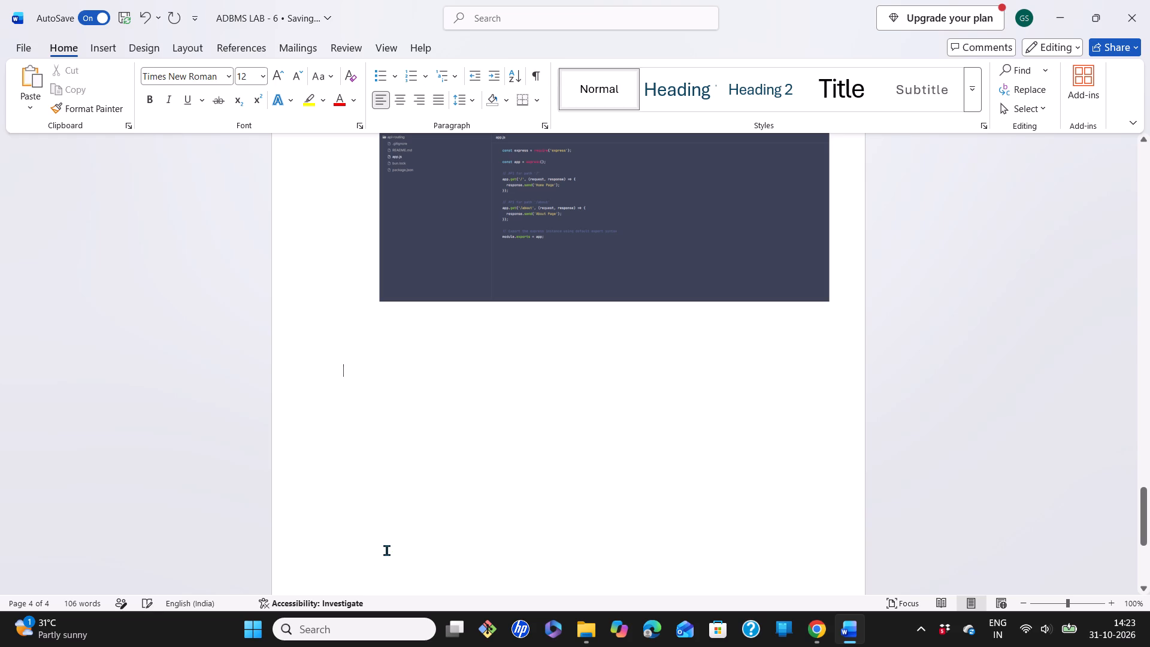
pyautogui.press('4')
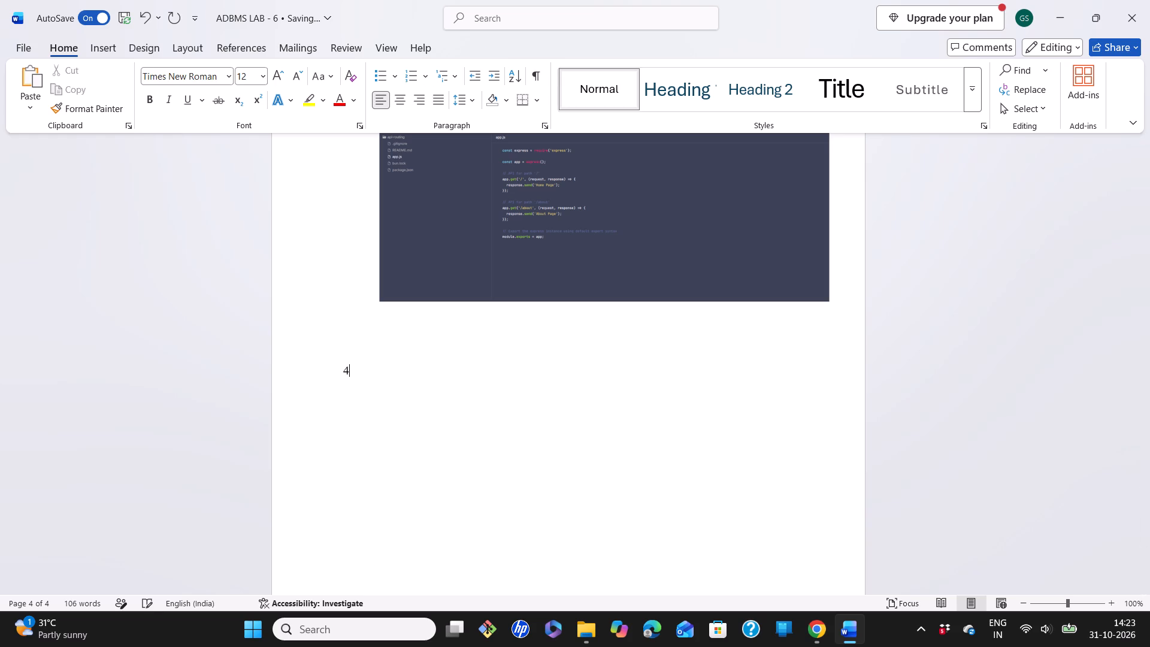
pyautogui.write('.')
pyautogui.press('space')
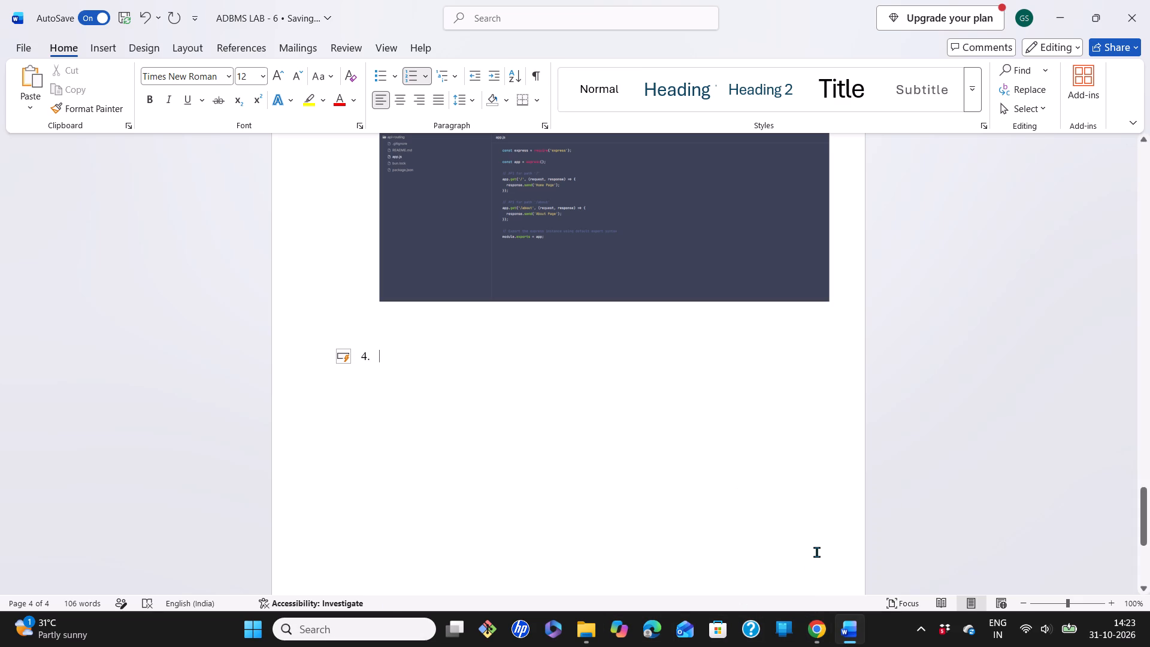
# Switch to Chrome, close the api-routing code preview and return to the NodeJS and ExpressJS Coding Practice question list.
pyautogui.click(809, 573)
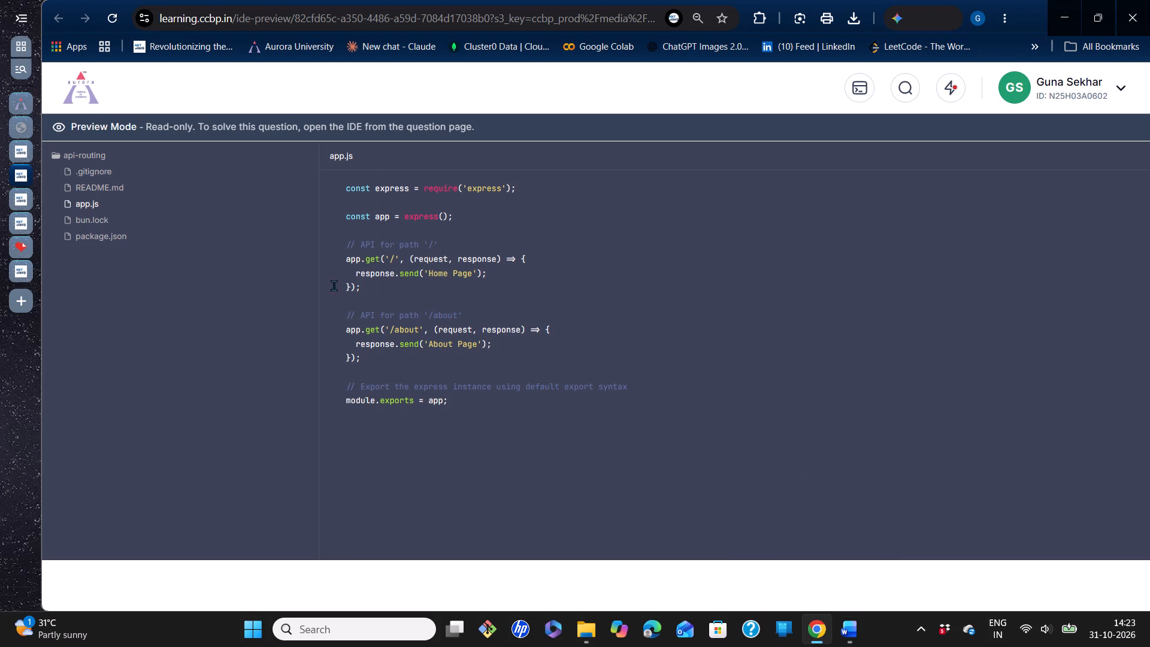
pyautogui.click(22, 177)
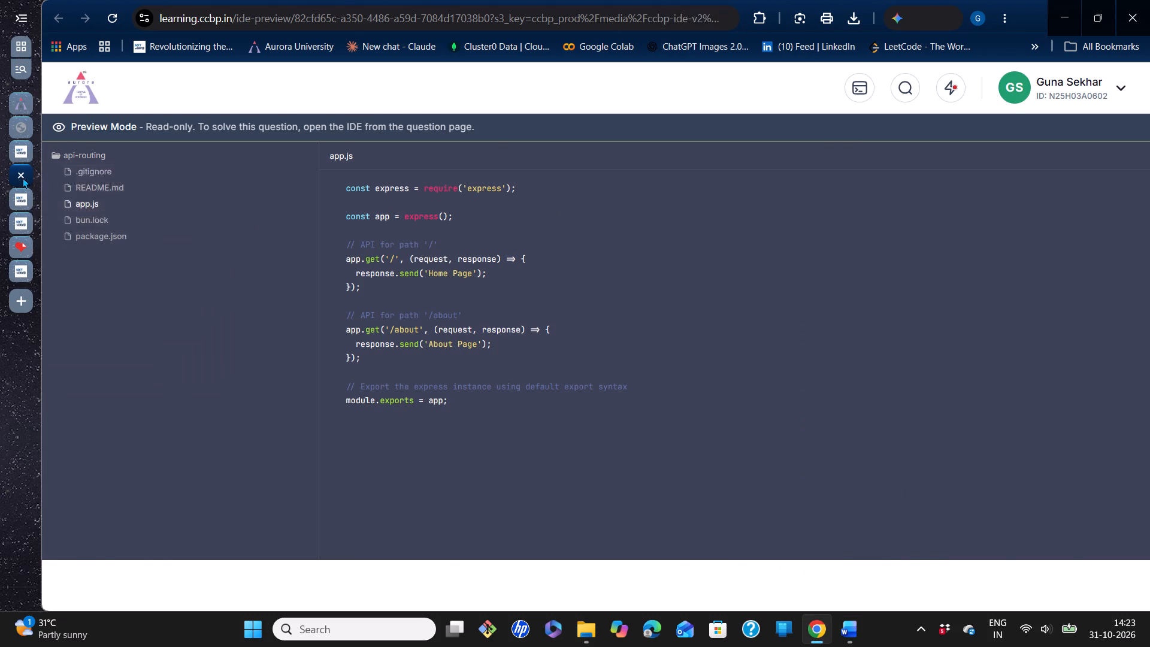
pyautogui.click(64, 136)
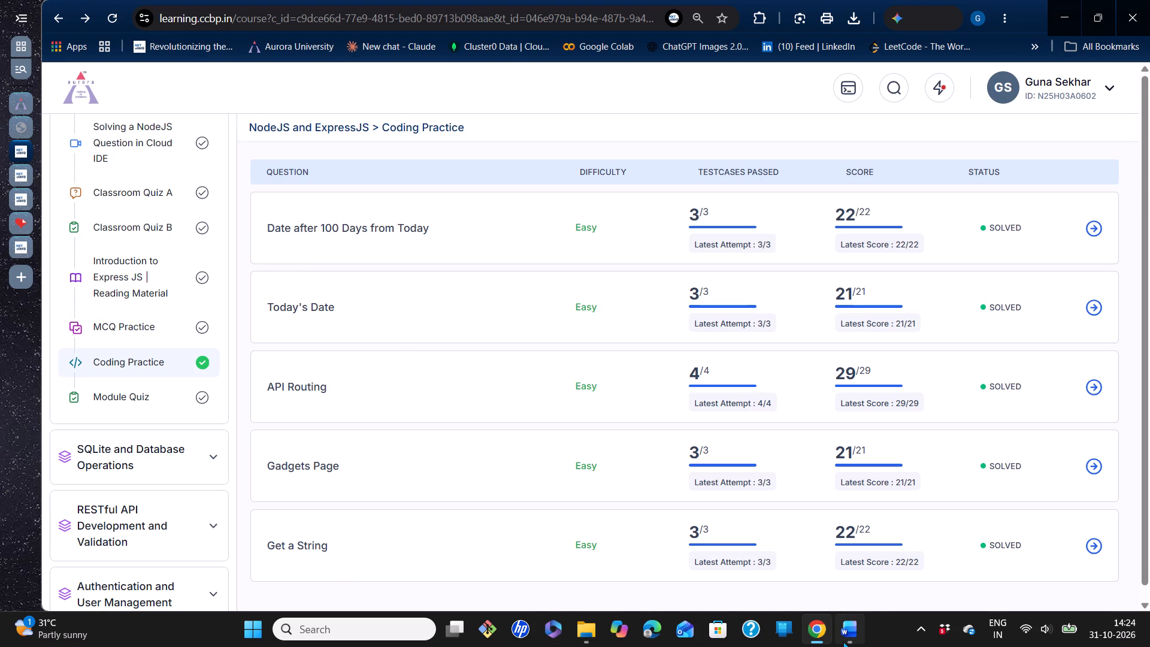
# Back in Word, enter "Gadgets Page" as the heading of item 4.
pyautogui.click(843, 578)
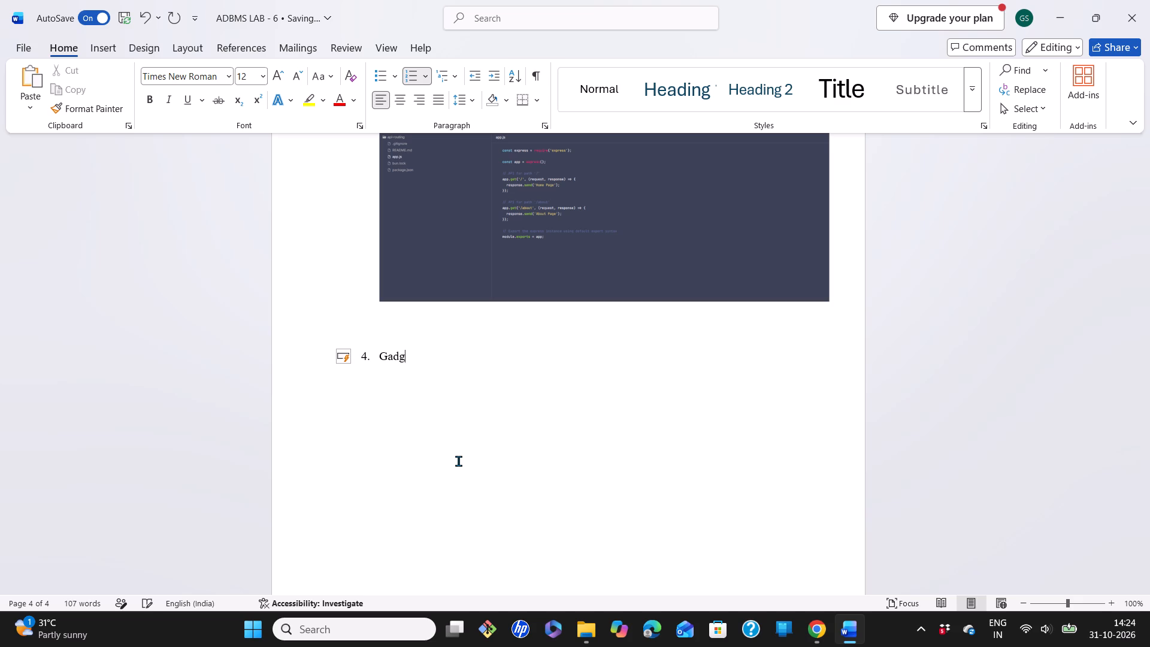
pyautogui.write('ET')
pyautogui.press('BackSpace')
pyautogui.press('BackSpace')
pyautogui.write('ets')
pyautogui.press('space')
pyautogui.write('age')
pyautogui.press('space')
# Paste the copied code screenshot on an unnumbered line at the margin below the Gadgets Page heading.
pyautogui.press('Return')
pyautogui.press('BackSpace')
pyautogui.press('Return')
pyautogui.press('BackSpace')
pyautogui.press('BackSpace')
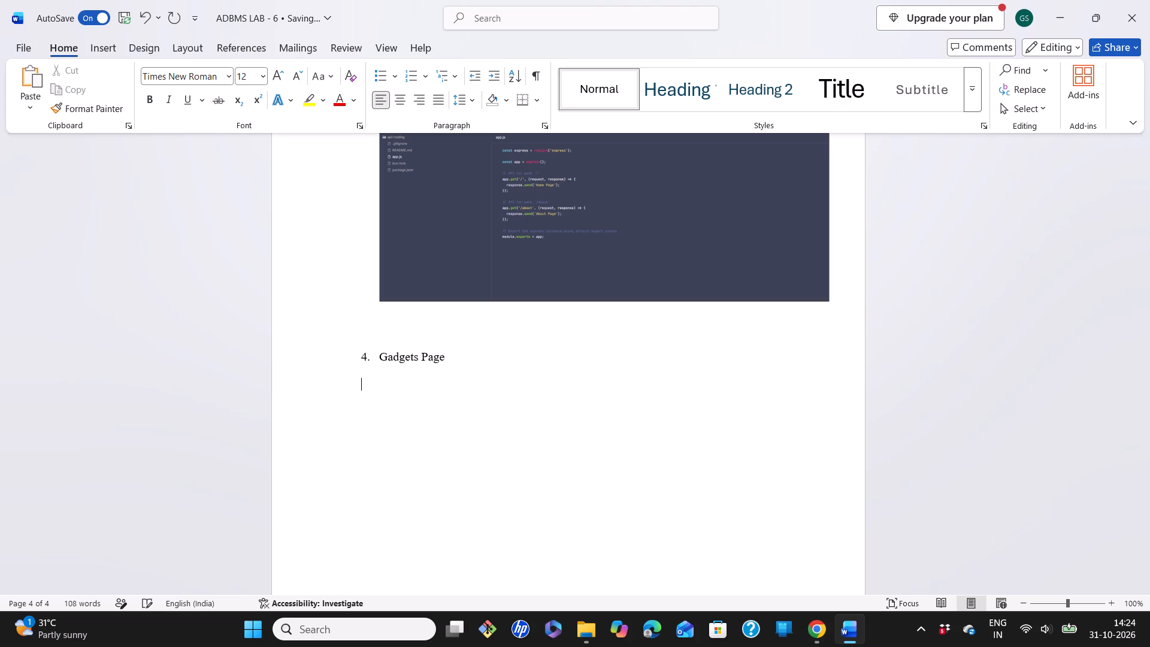
pyautogui.press('BackSpace')
pyautogui.hotkey('ctrl', 'v')
# Add numbered item 5 below the Gadgets Page screenshot with the heading "Get a String", taken from the Coding Practice list.
pyautogui.scroll(-1, 459, 461)
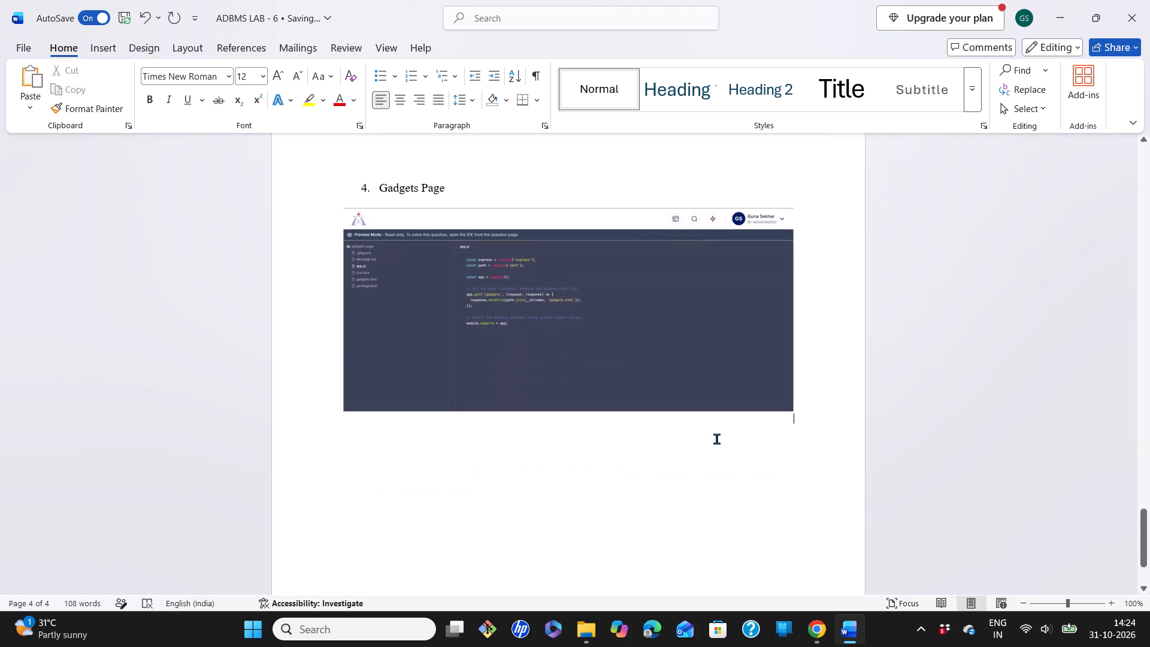
pyautogui.press('Return')
pyautogui.press('Return')
pyautogui.write('5.')
pyautogui.press('space')
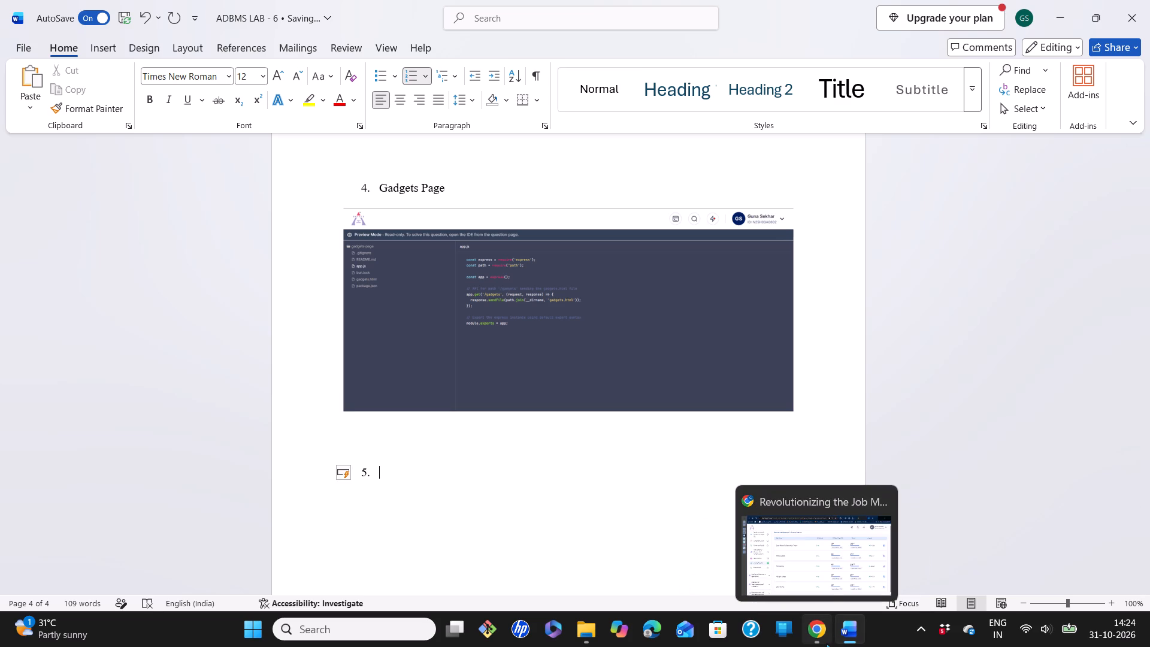
pyautogui.click(825, 588)
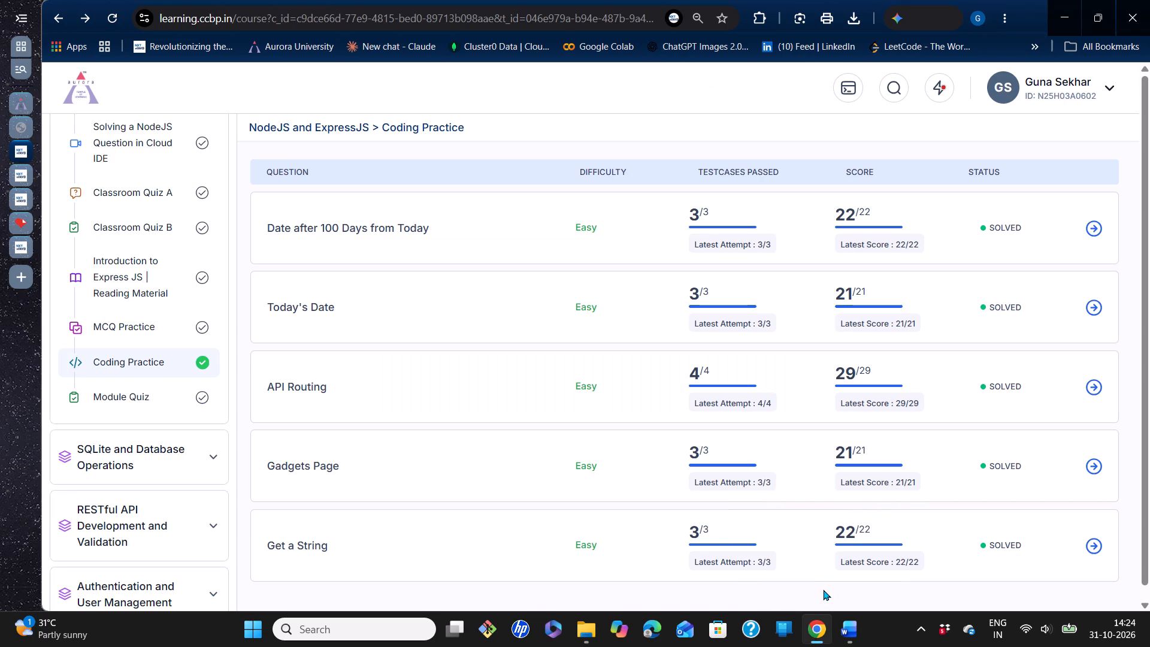
pyautogui.scroll(-1, 520, 434)
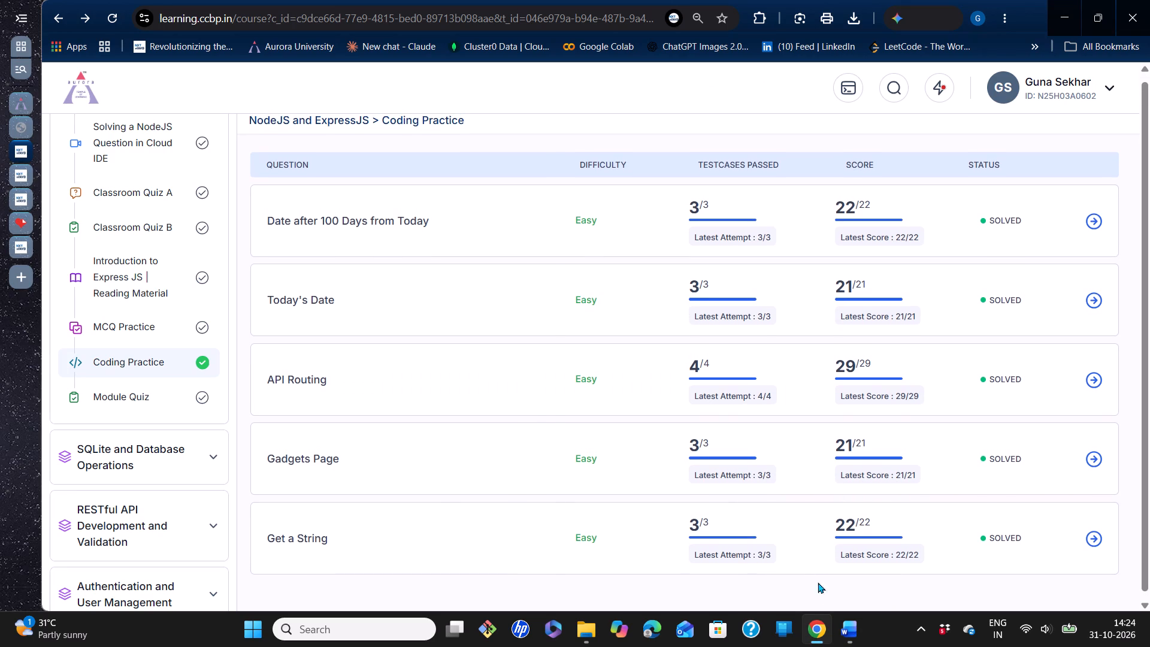
pyautogui.click(839, 566)
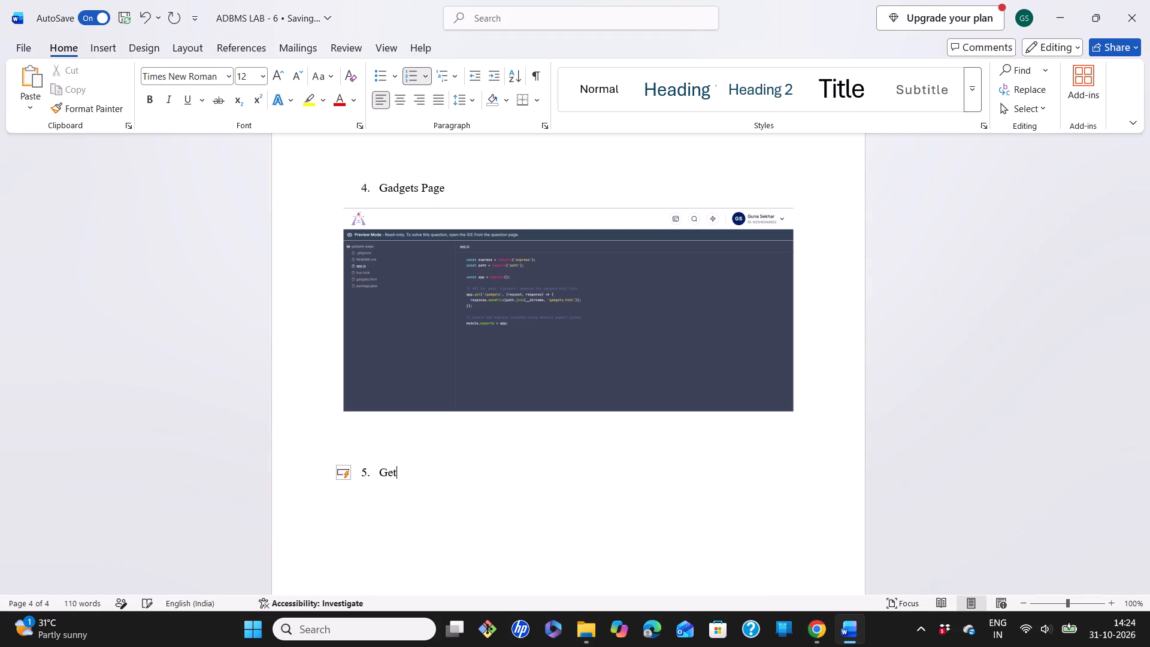
pyautogui.press('a')
pyautogui.write('tring')
pyautogui.press('space')
# Add an empty unnumbered line at the margin below the Get a String heading.
pyautogui.press('Return')
pyautogui.press('BackSpace')
pyautogui.press('Return')
pyautogui.press('Return')
pyautogui.press('BackSpace')
pyautogui.press('BackSpace')
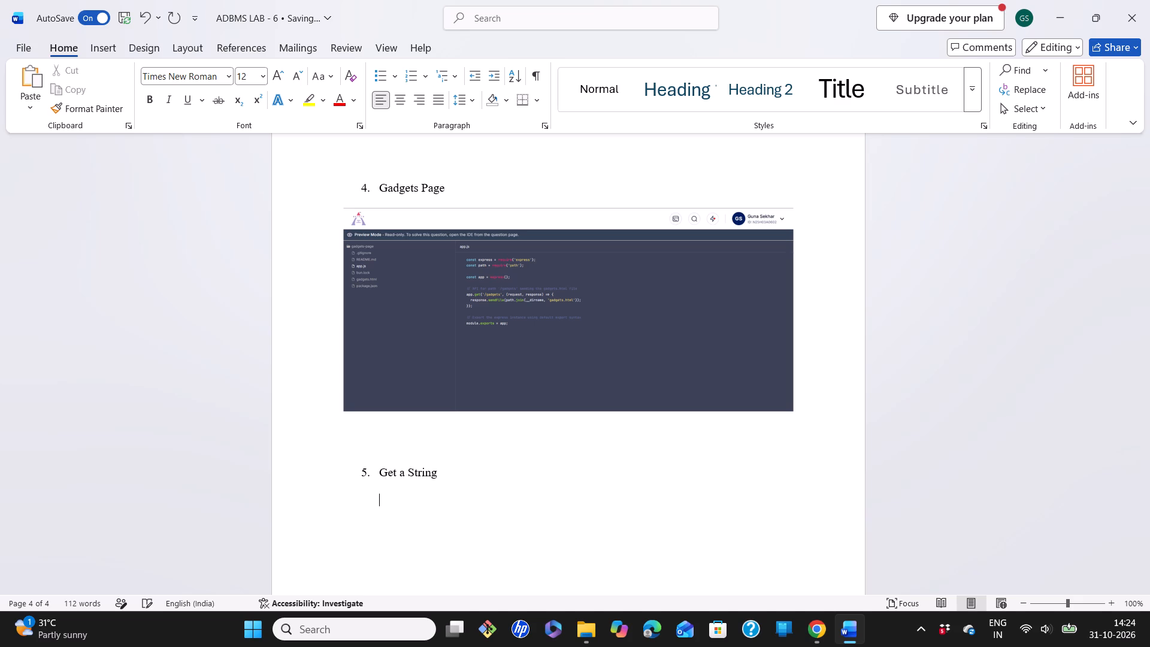
pyautogui.press('BackSpace')
pyautogui.press('BackSpace')
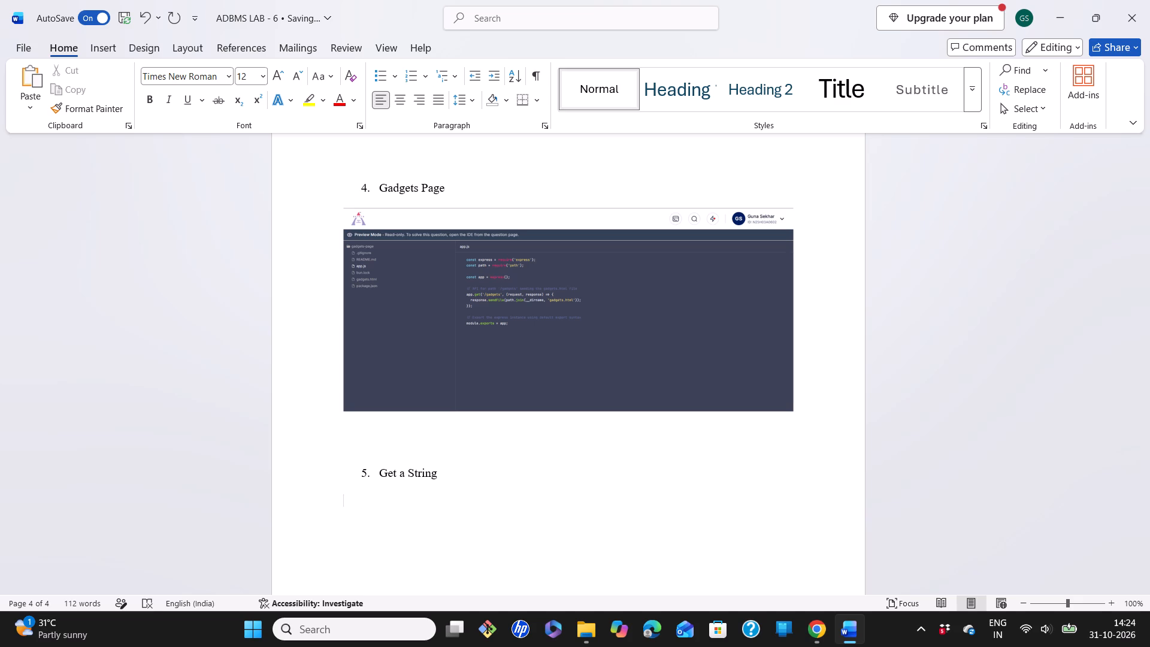
pyautogui.press('Return')
pyautogui.press('BackSpace')
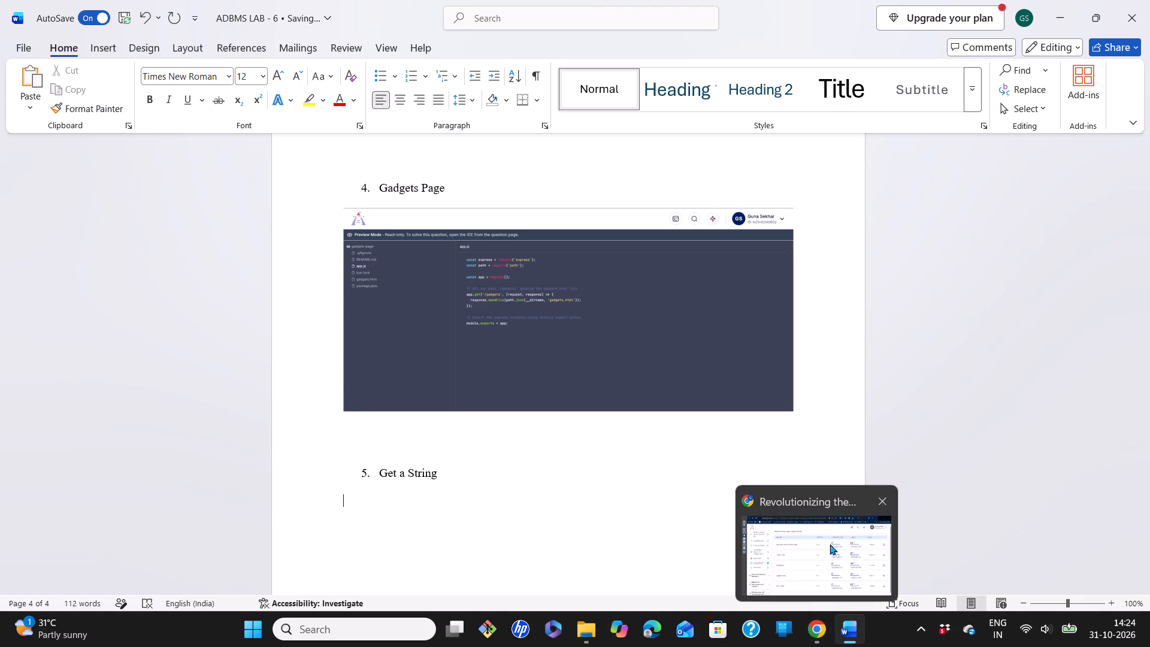
# Check the Screenshots folder, and open the read-only code preview of the Get a String question in Chrome.
pyautogui.click(829, 539)
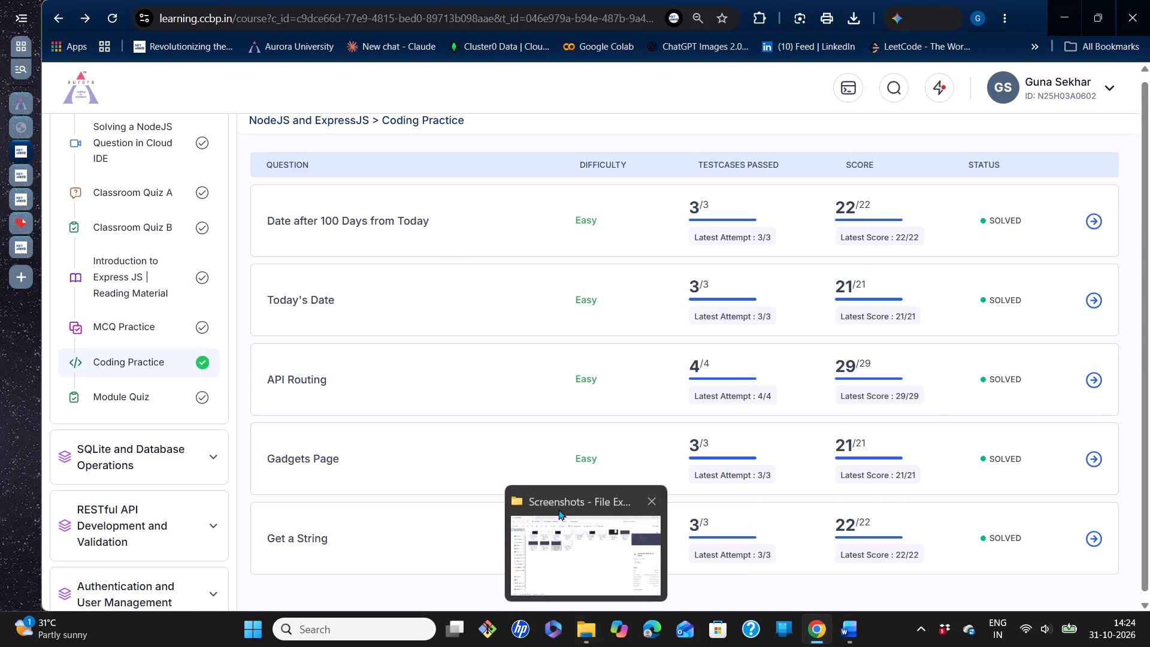
pyautogui.click(558, 505)
pyautogui.click(765, 152)
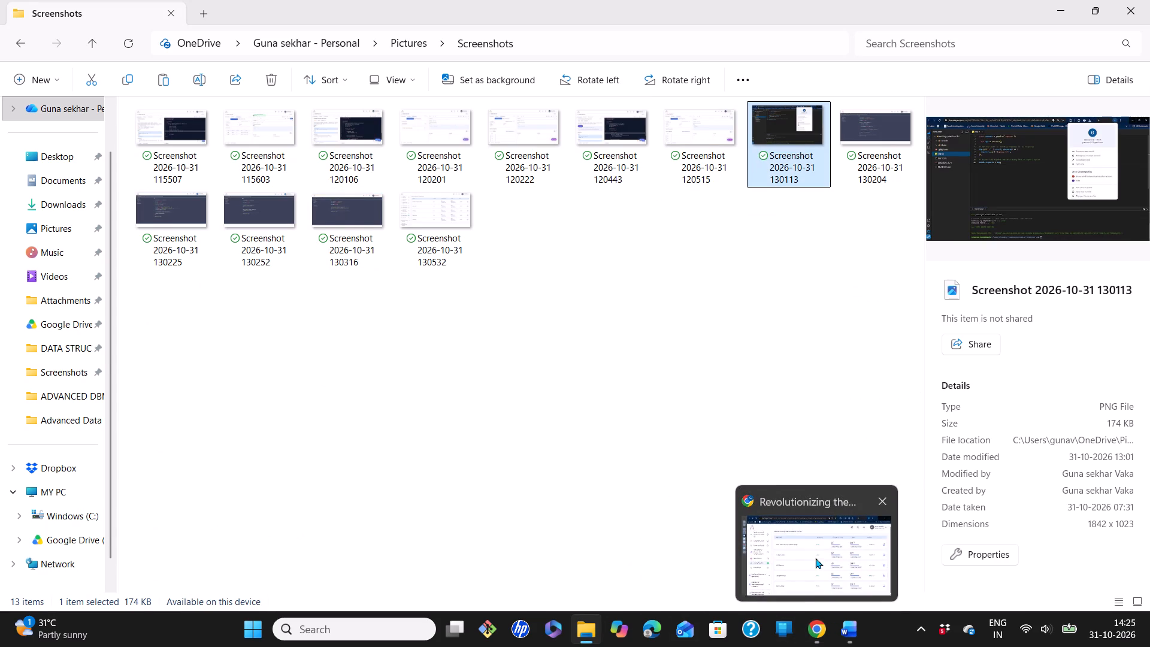
pyautogui.click(815, 556)
pyautogui.click(515, 542)
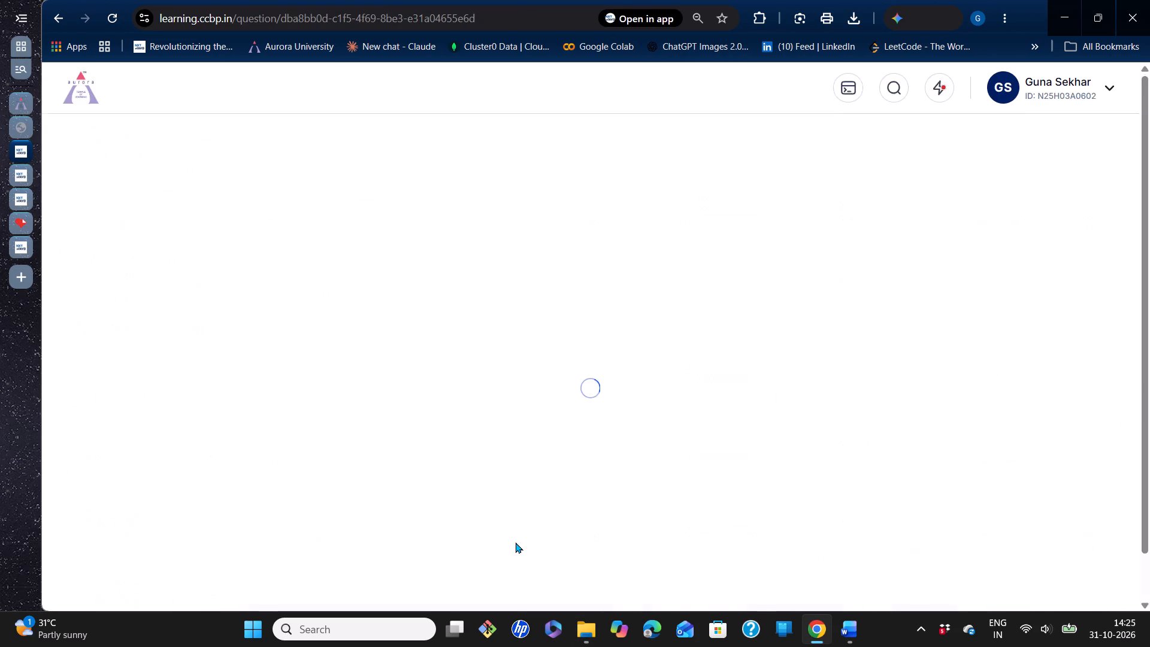
pyautogui.click(874, 446)
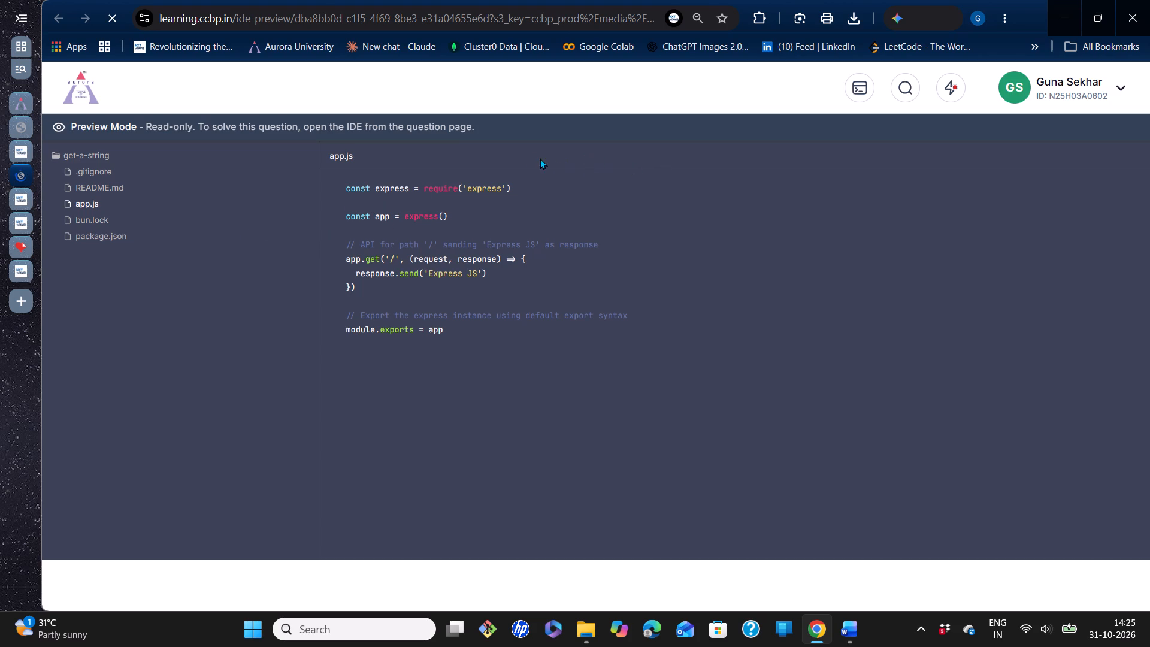
# Capture a screenshot of the Get a String preview page from its header down, showing the app.js code.
pyautogui.press('Print')
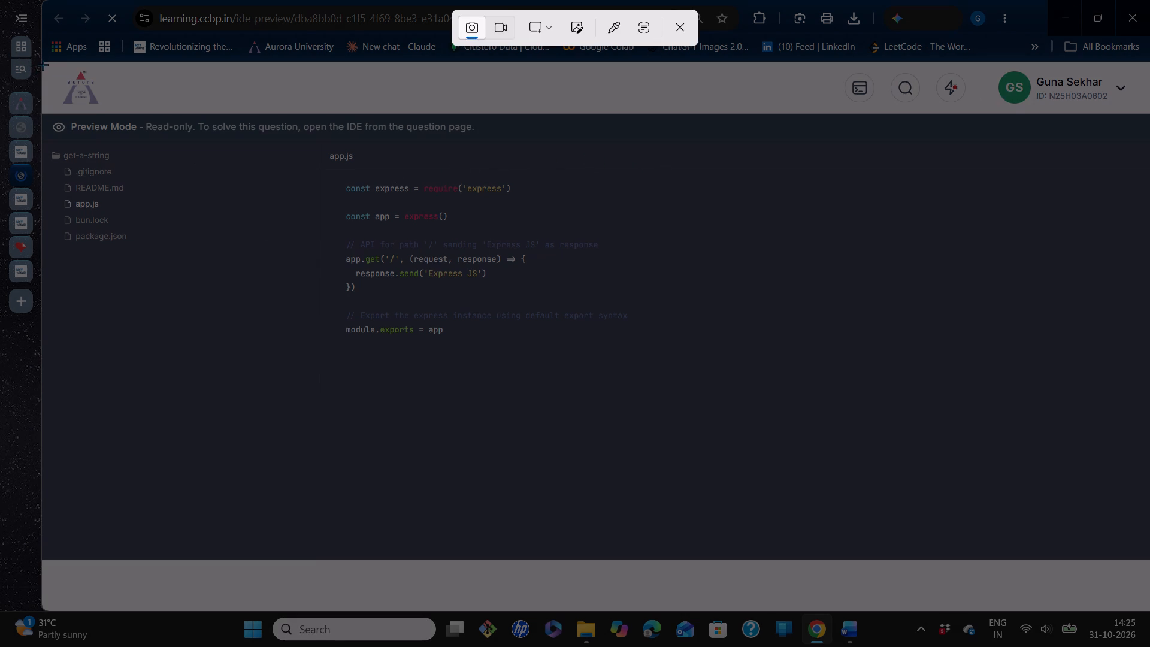
pyautogui.moveTo(43, 61); pyautogui.dragTo(949, 465)
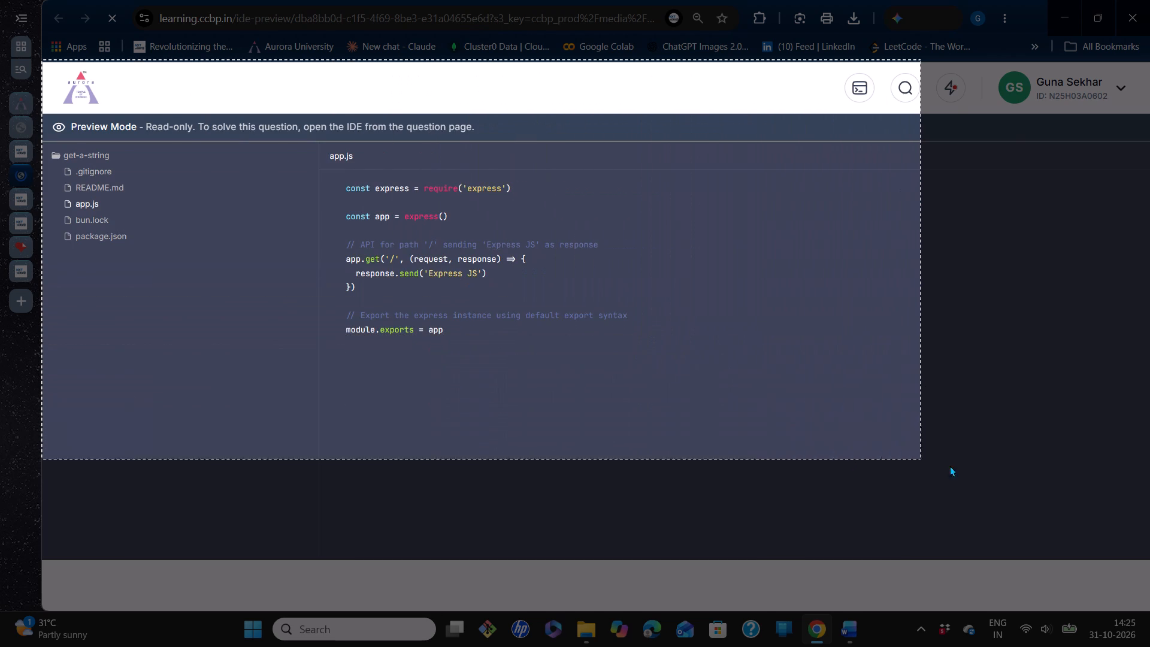
pyautogui.moveTo(949, 465); pyautogui.dragTo(1149, 610)
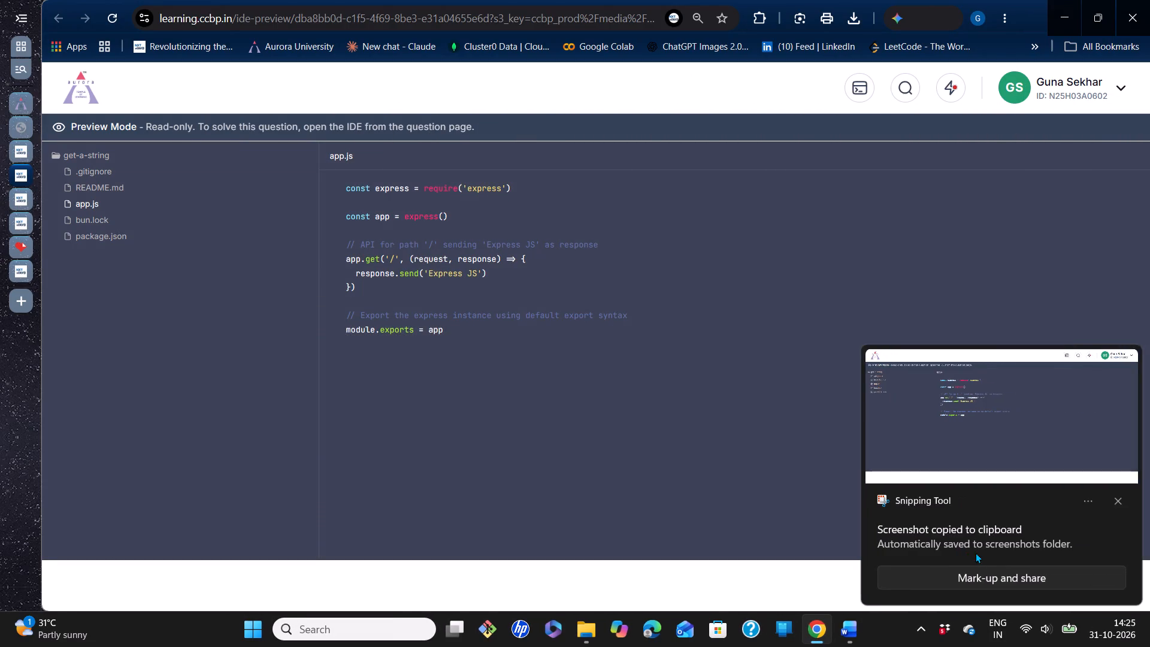
pyautogui.hotkey('ctrl', 'c')
pyautogui.hotkey('ctrl', 'c')
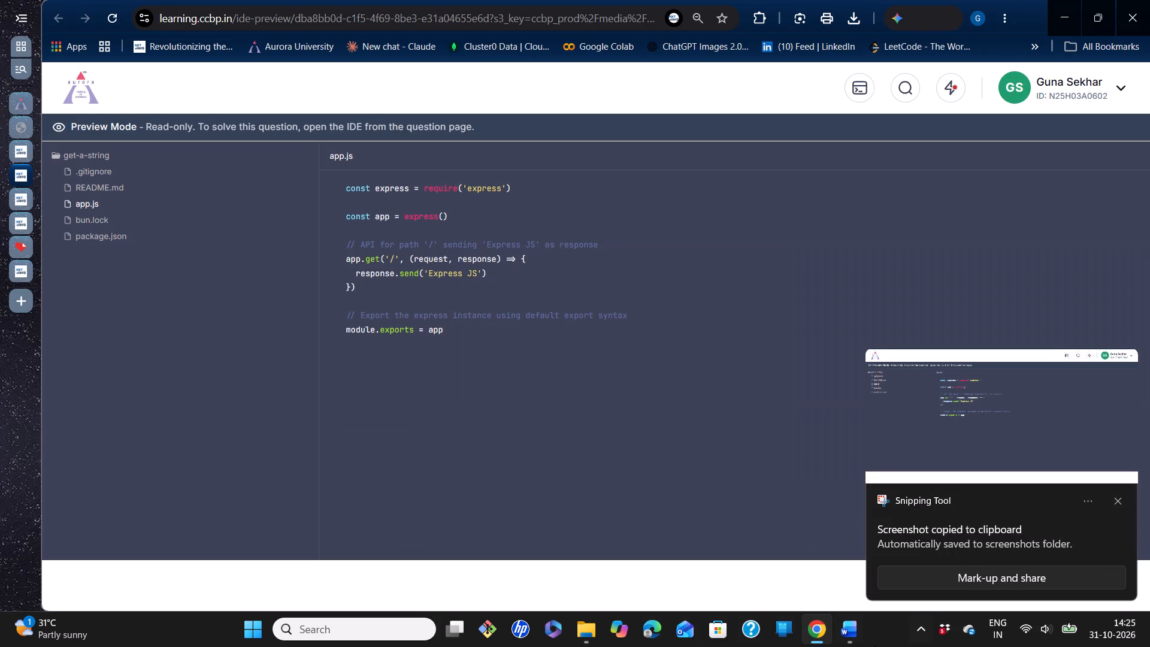
# Paste the captured screenshot below the Get a String heading in Word and start a new line after it.
pyautogui.click(842, 583)
pyautogui.hotkey('ctrl', 'v')
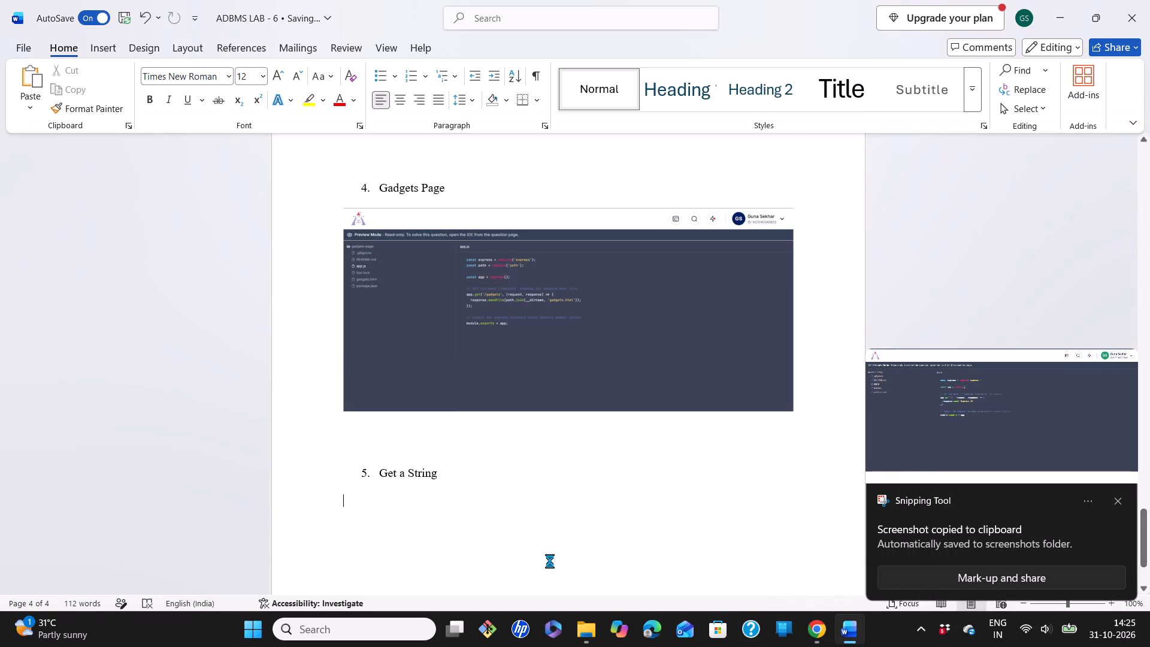
pyautogui.press('Return')
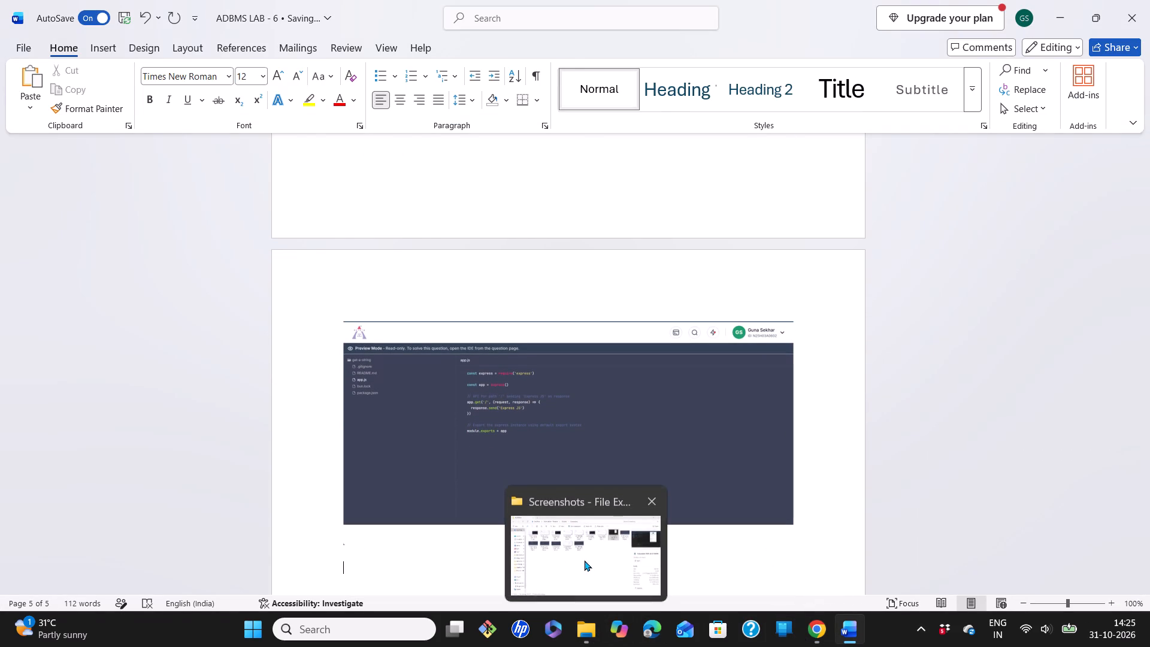
pyautogui.click(583, 551)
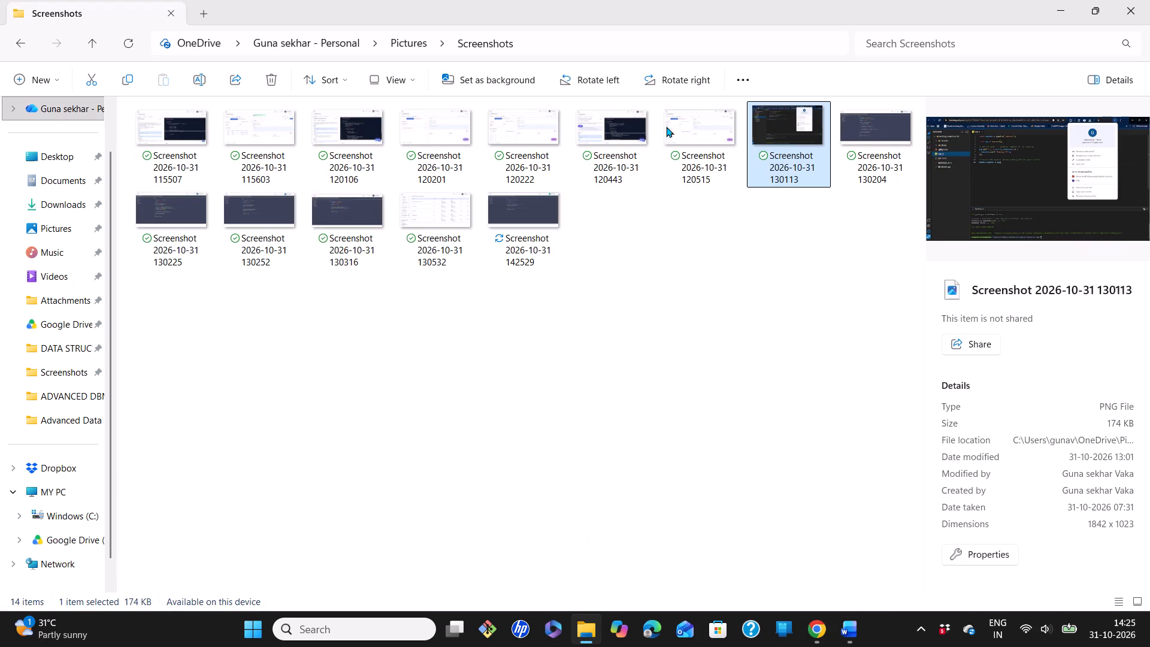
pyautogui.click(692, 118)
pyautogui.click(473, 223)
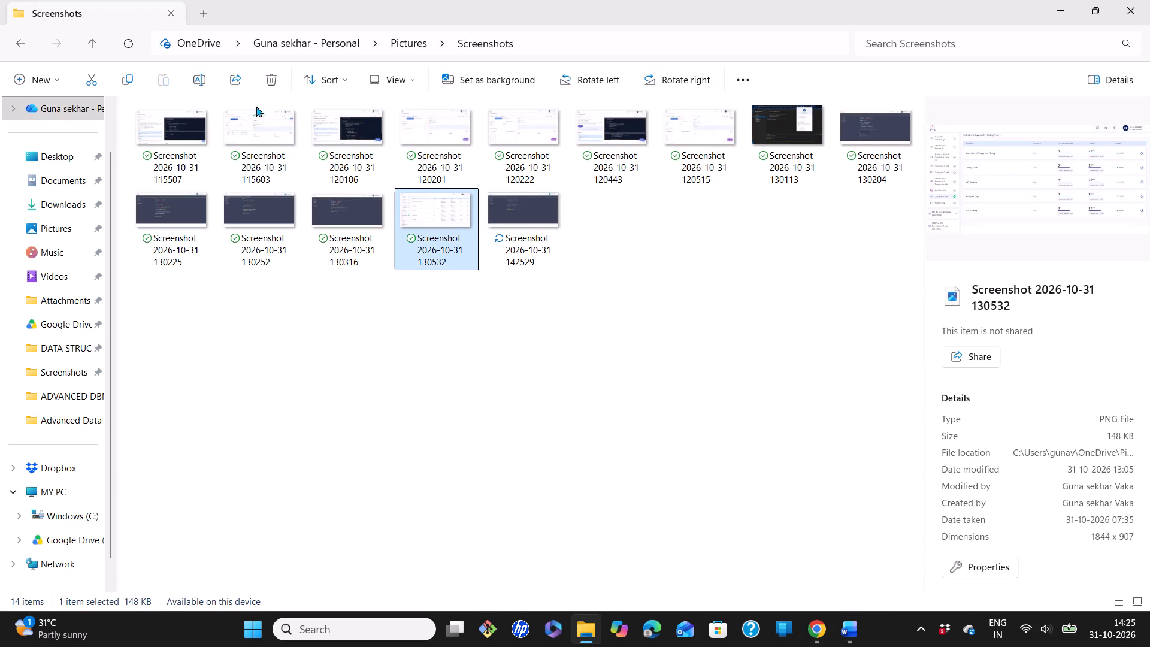
pyautogui.hotkey('ctrl', 'c')
pyautogui.hotkey('ctrl', 'c')
pyautogui.click(843, 565)
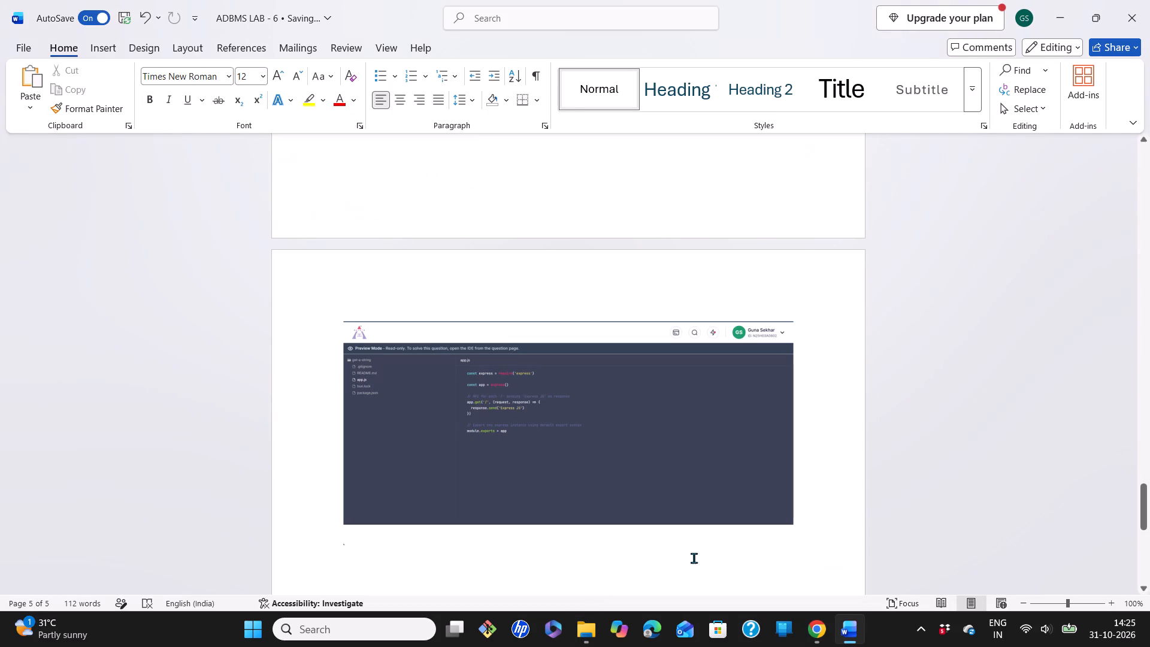
pyautogui.hotkey('ctrl', 'v')
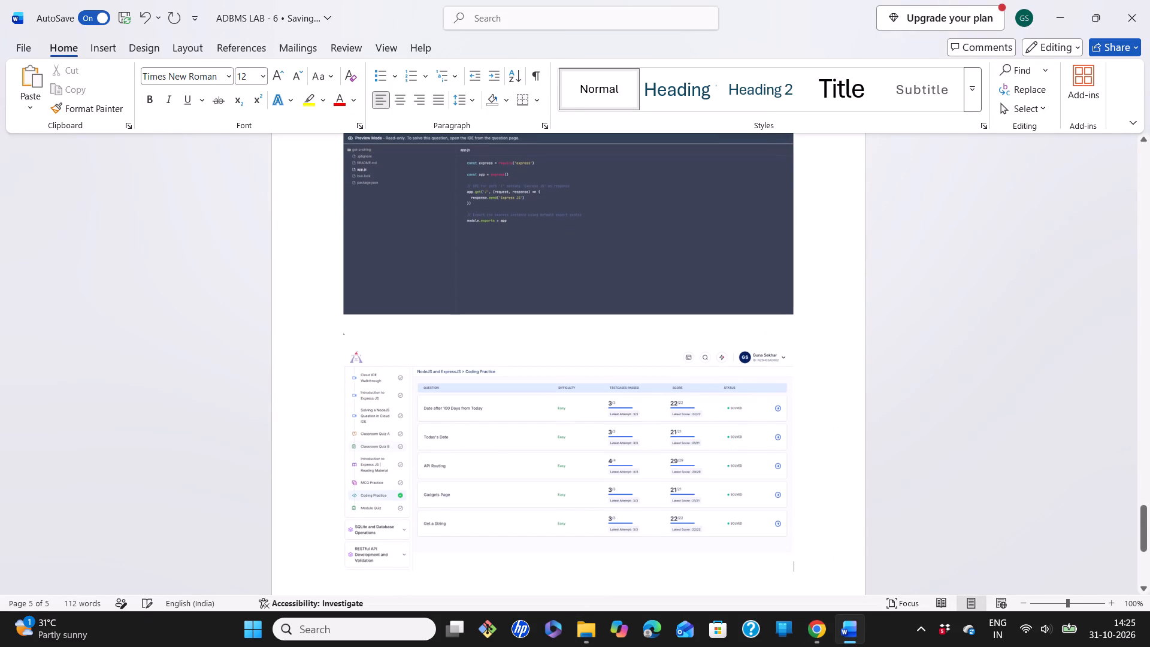
# Review the report's headings and screenshots from the last page back up to the cover page.
pyautogui.scroll(-2, 711, 500)
pyautogui.scroll(8, 691, 510)
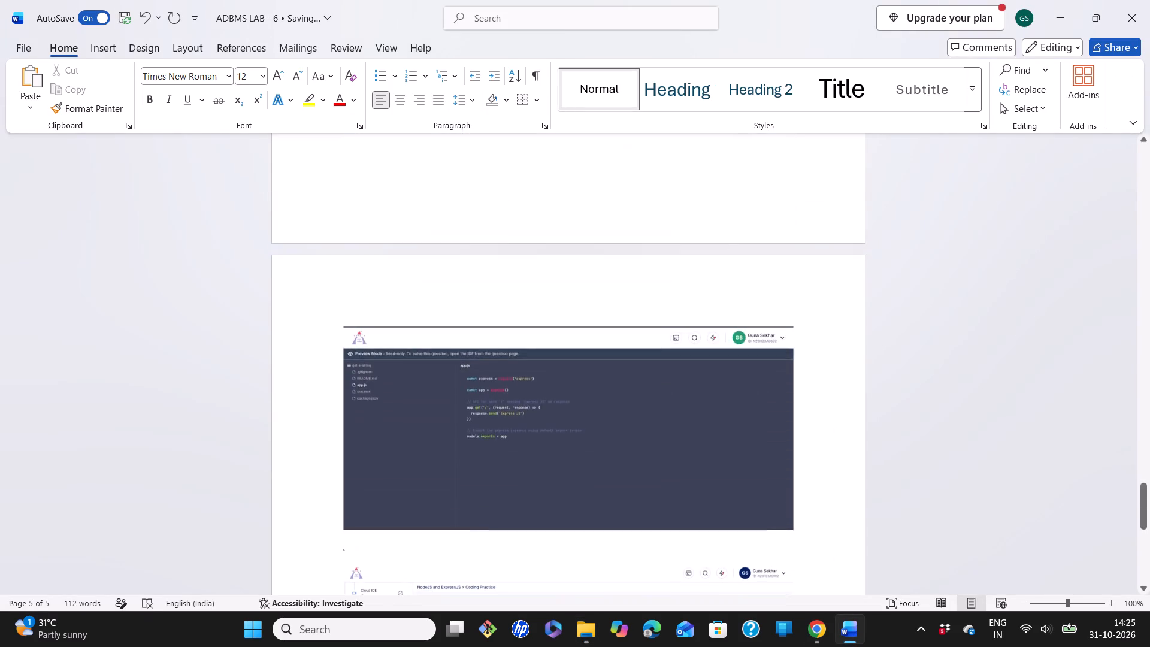
pyautogui.scroll(14, 686, 513)
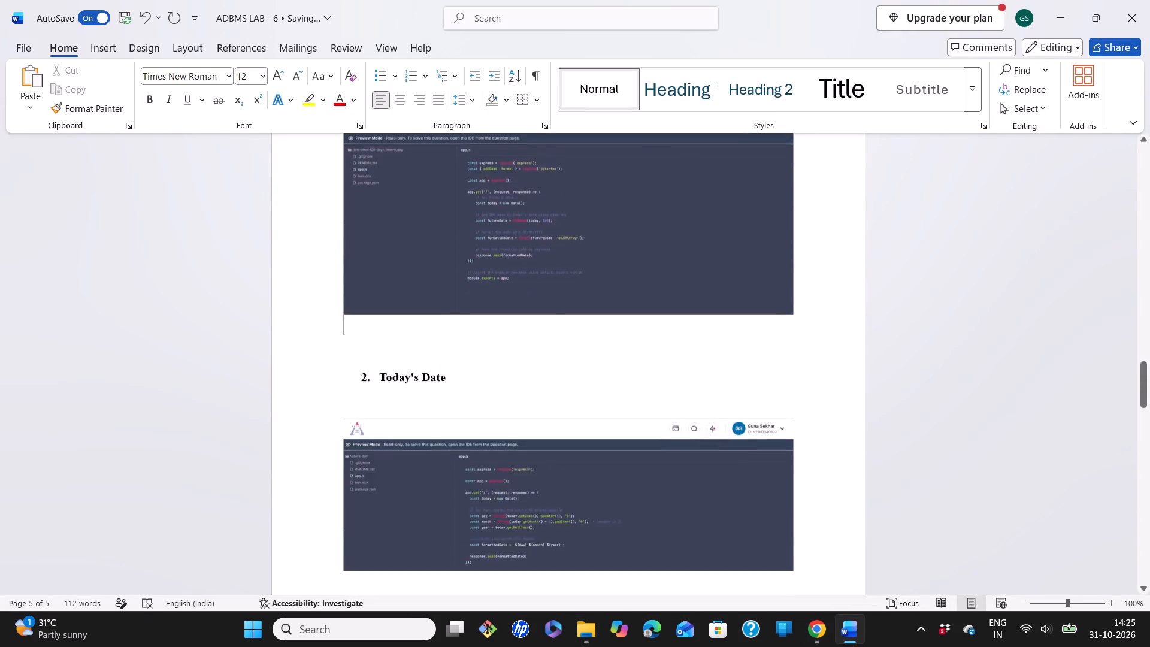
pyautogui.scroll(3, 694, 522)
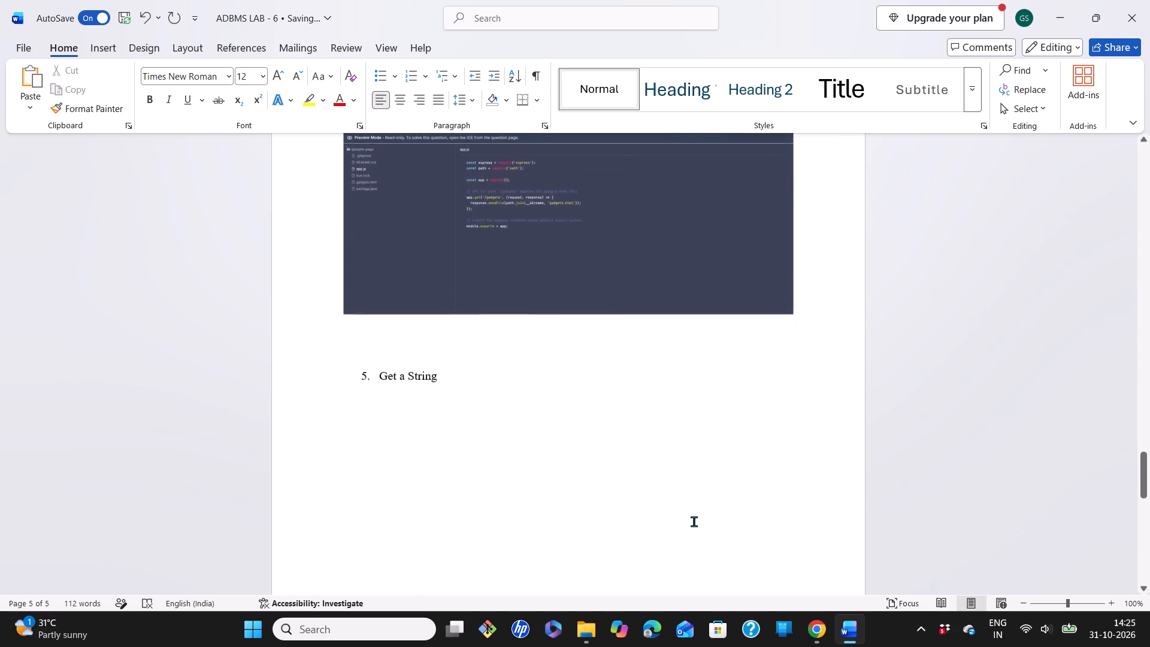
pyautogui.scroll(1, 694, 522)
pyautogui.scroll(-4, 693, 523)
pyautogui.scroll(11, 693, 523)
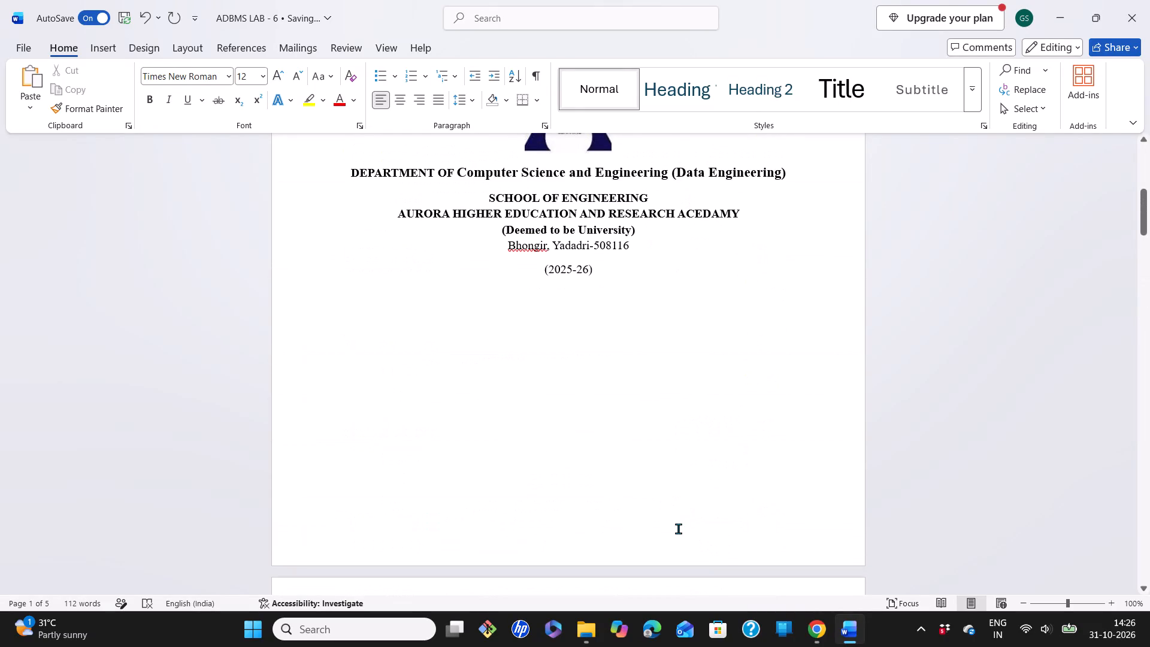
pyautogui.click(679, 529)
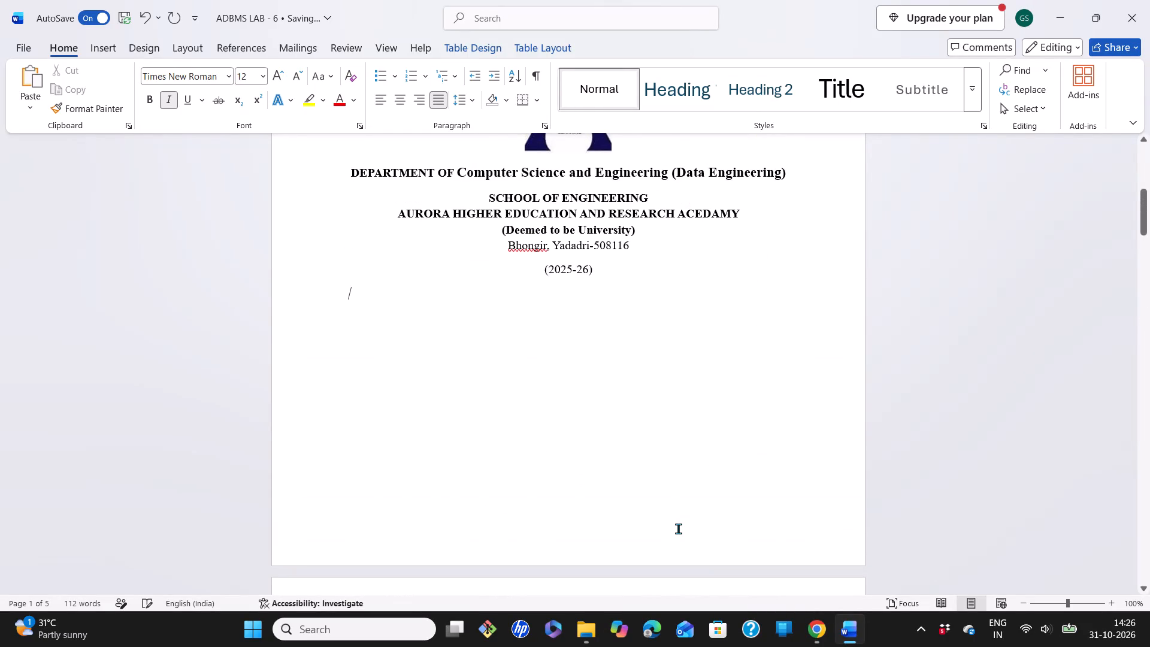
pyautogui.click(679, 529)
pyautogui.scroll(5, 679, 529)
pyautogui.scroll(2, 526, 293)
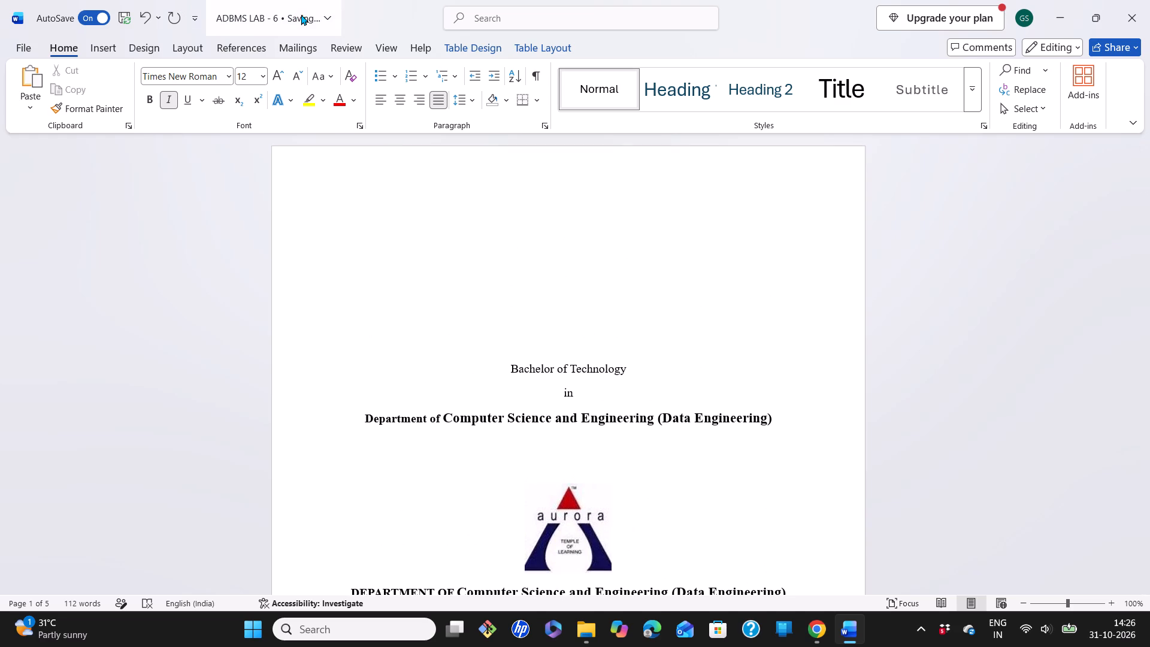
# Rename the document file as ADBMS LAB - 1.
pyautogui.click(290, 13)
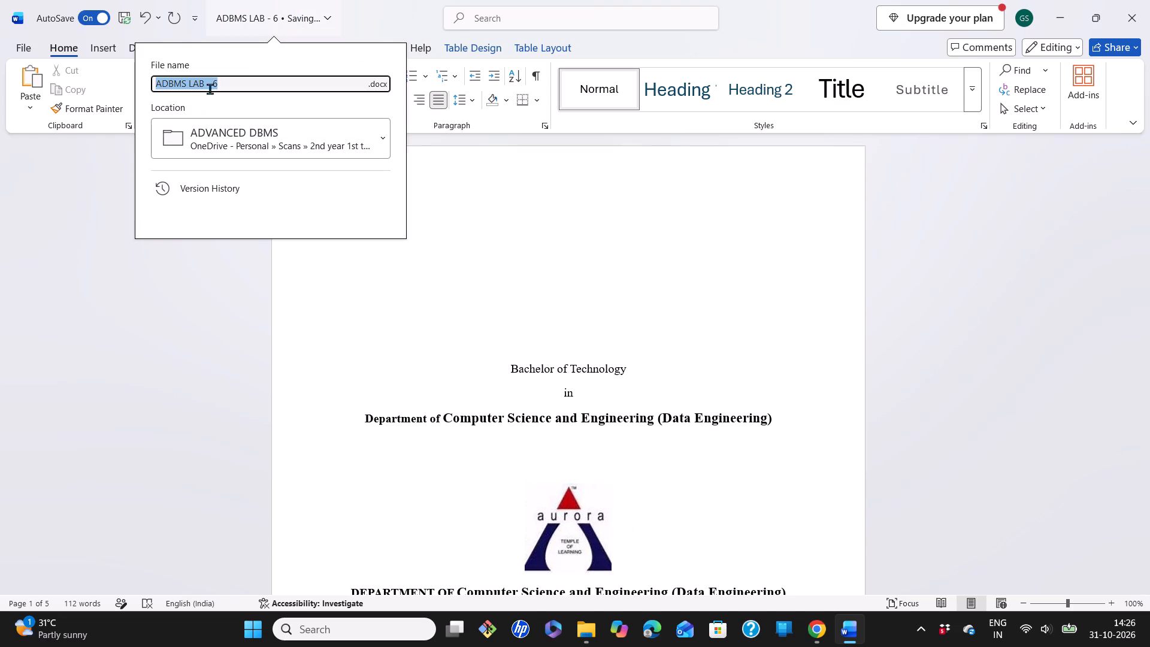
pyautogui.click(225, 84)
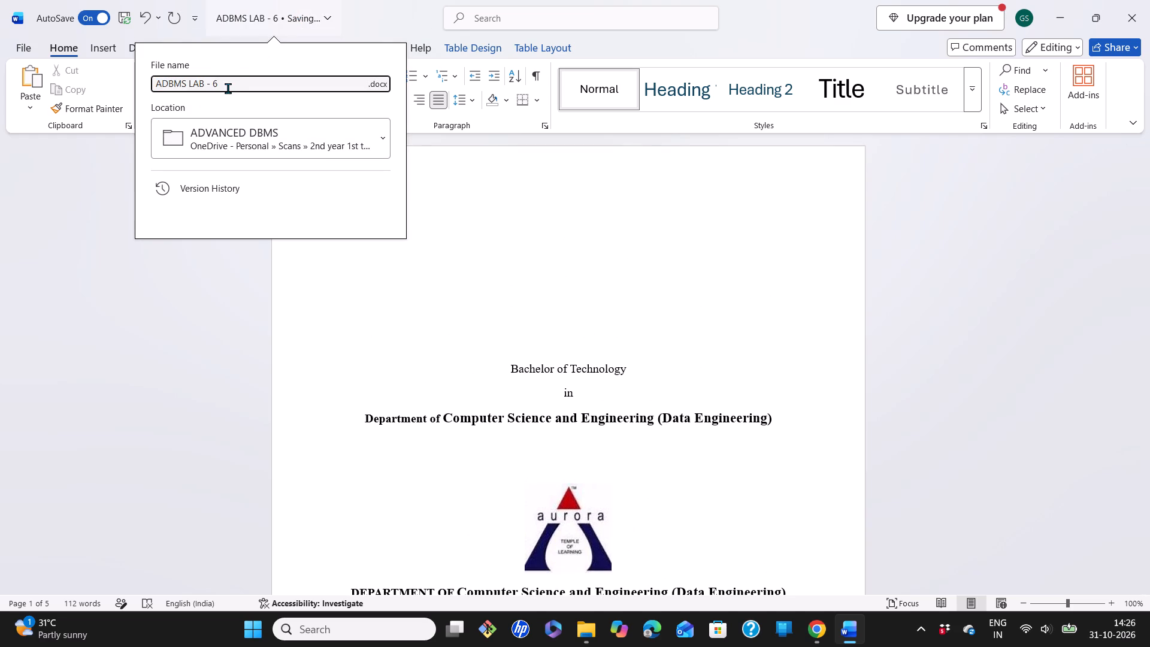
pyautogui.press('BackSpace')
pyautogui.press('1')
pyautogui.press('Left')
pyautogui.press('Left')
pyautogui.press('Left')
pyautogui.press('Left')
pyautogui.press('Left')
pyautogui.press('Left')
pyautogui.press('Left')
pyautogui.press('Left')
pyautogui.click(98, 228)
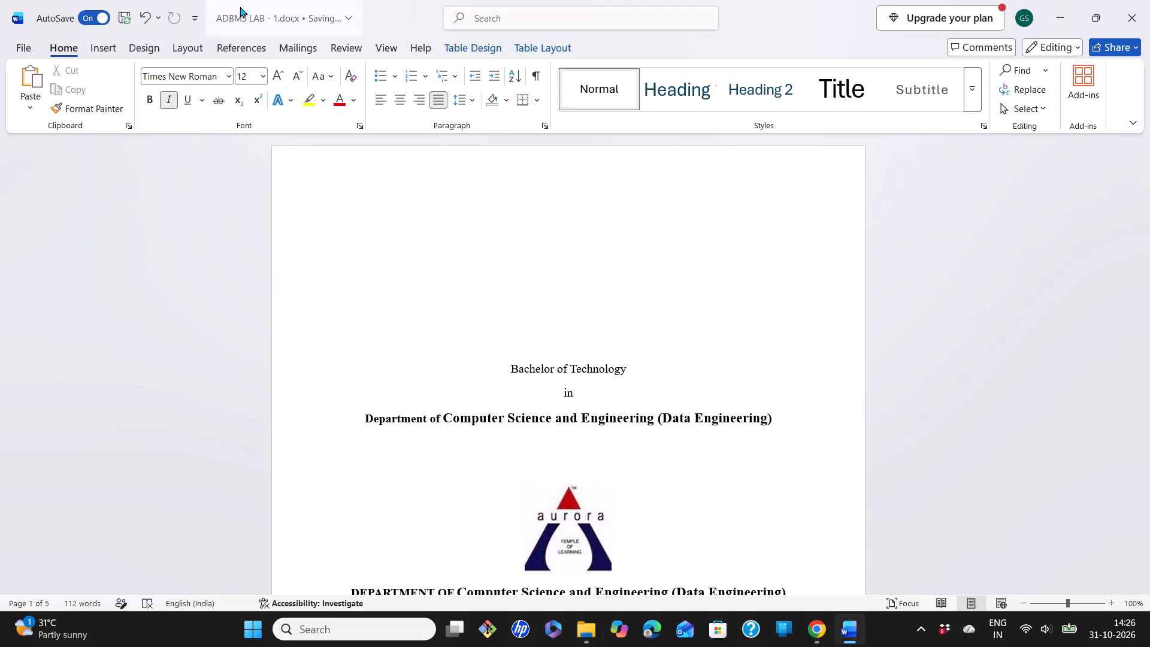
# Save a copy of the report as Word document ADBMS LAB - 1 in Scans > 2nd Year 2nd Term > Backend Devlopment.
pyautogui.click(21, 45)
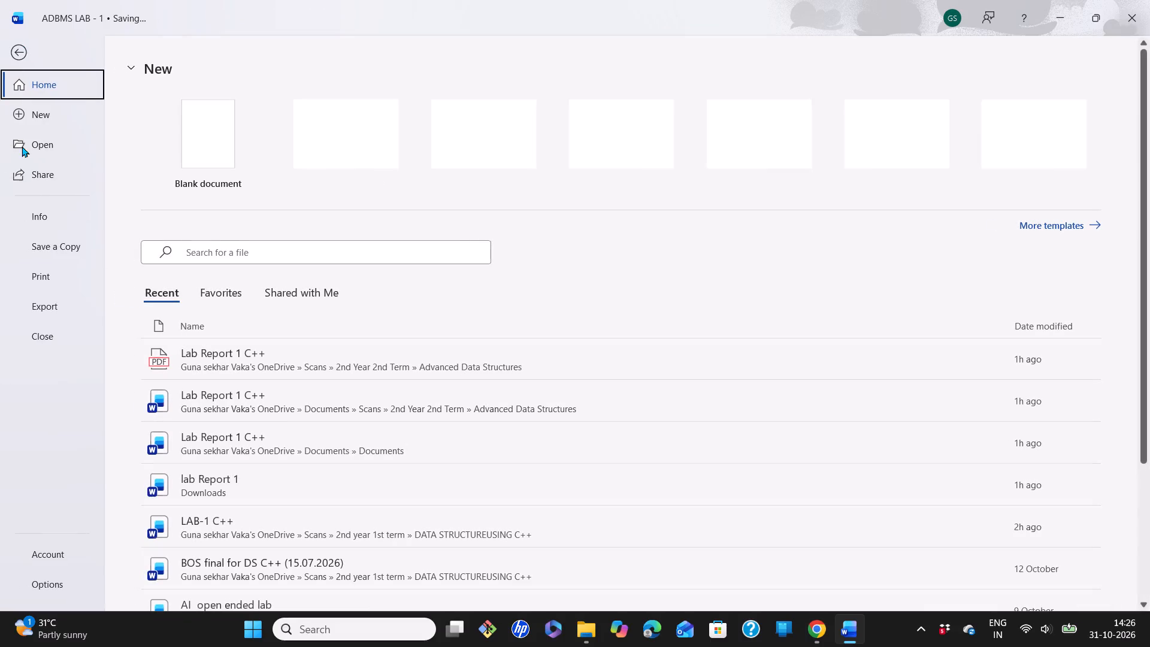
pyautogui.click(57, 251)
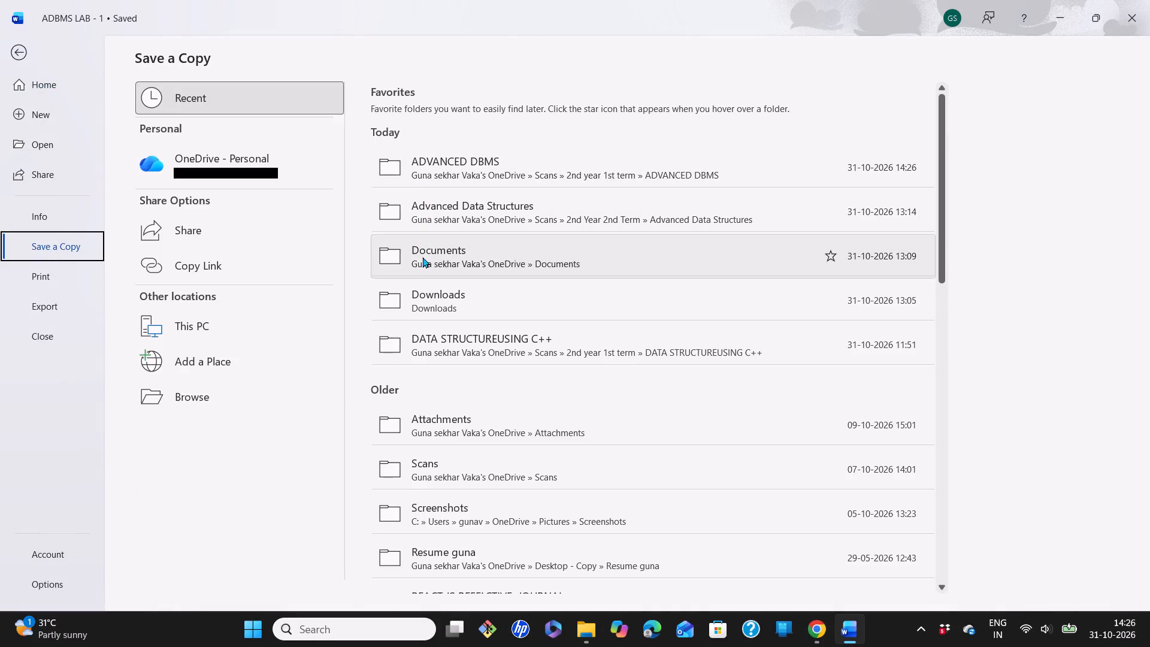
pyautogui.click(202, 383)
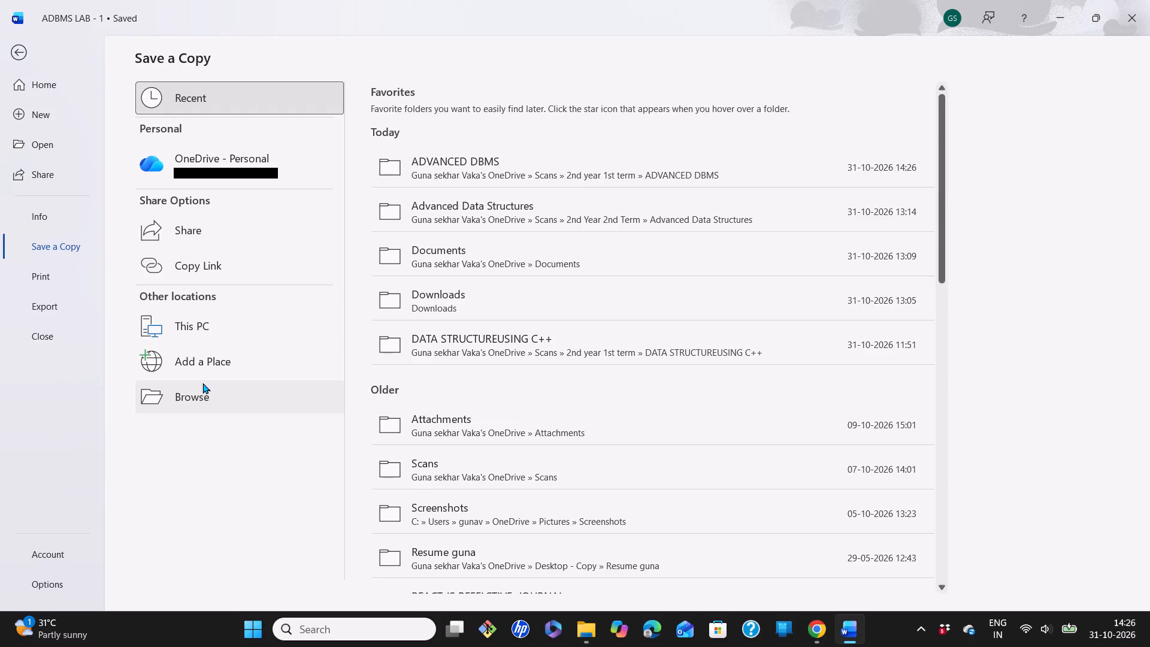
pyautogui.click(192, 399)
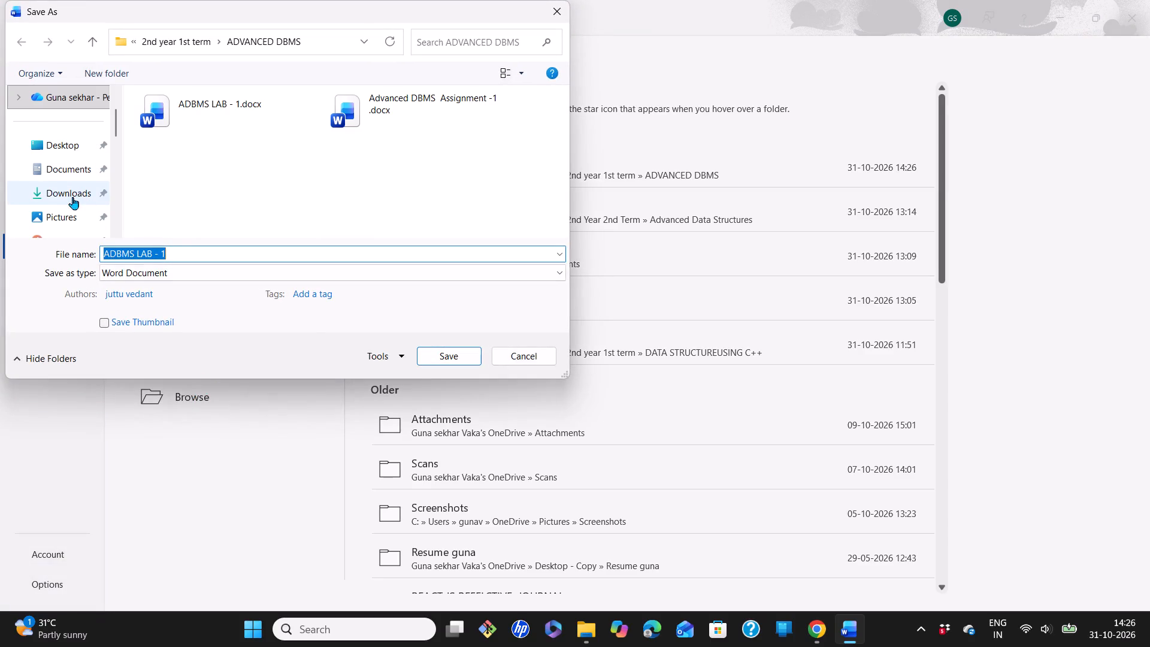
pyautogui.scroll(1, 66, 213)
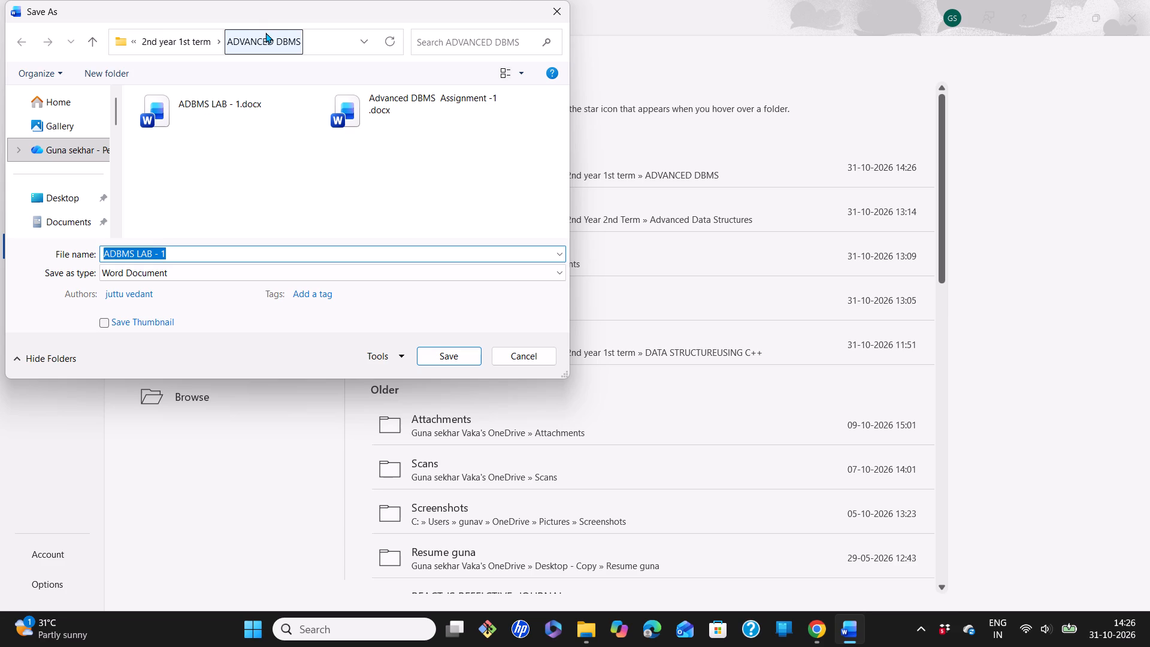
pyautogui.click(368, 41)
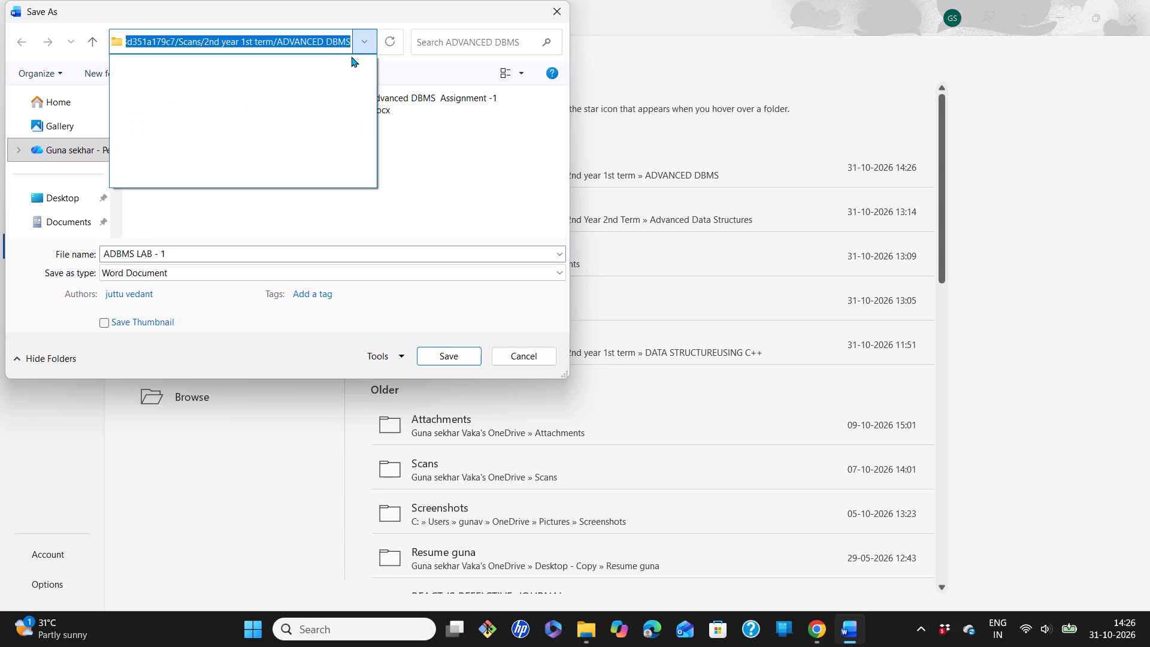
pyautogui.click(366, 43)
pyautogui.scroll(-1, 85, 145)
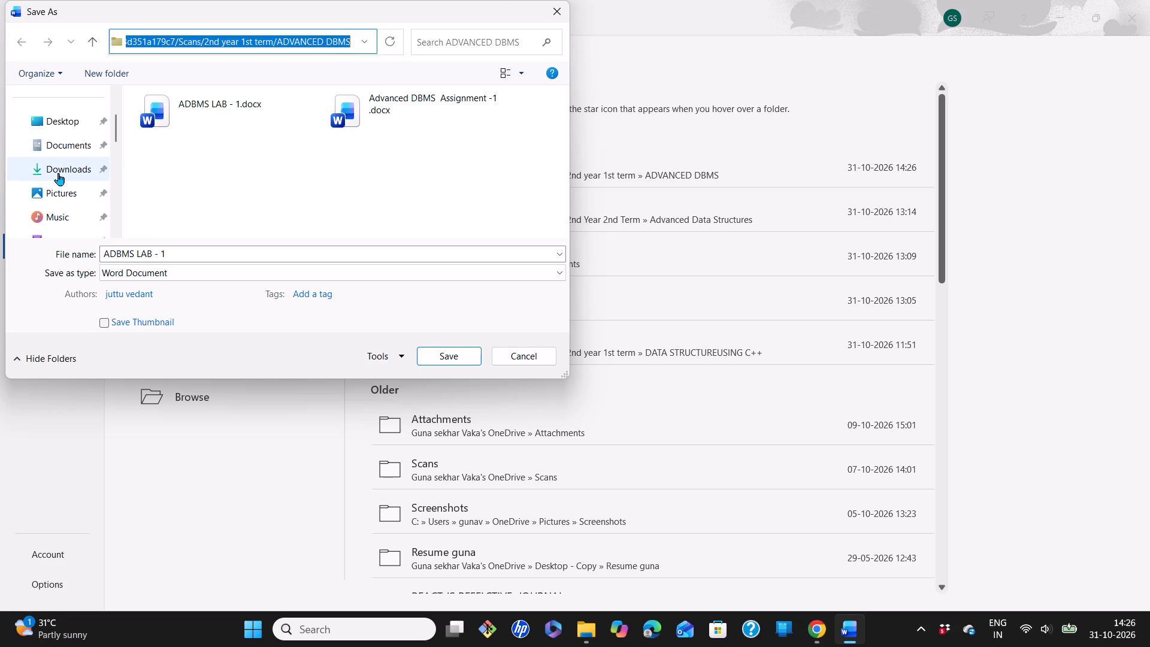
pyautogui.scroll(-3, 59, 176)
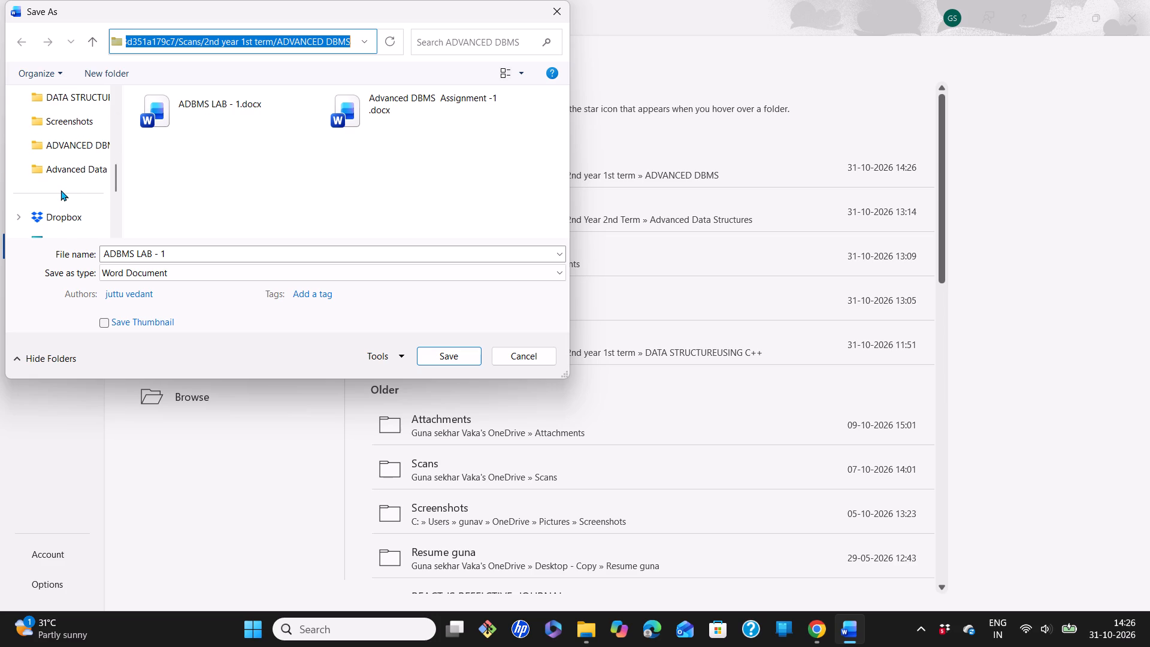
pyautogui.scroll(3, 67, 175)
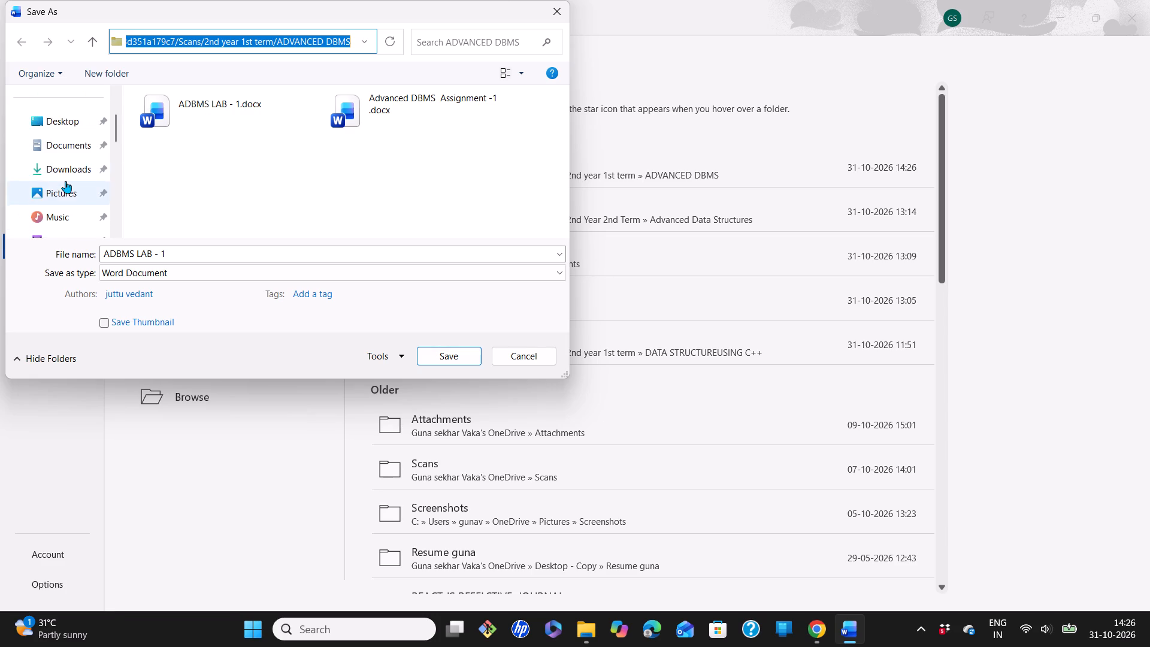
pyautogui.scroll(1, 65, 181)
pyautogui.click(20, 146)
pyautogui.scroll(-1, 38, 143)
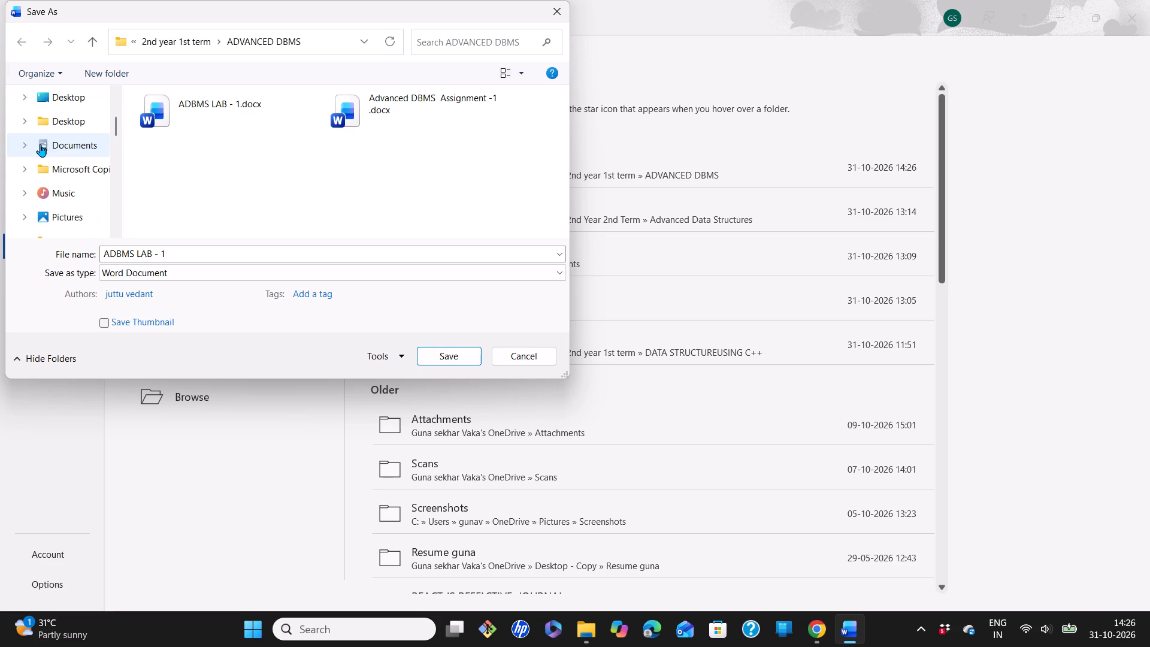
pyautogui.scroll(-1, 40, 144)
pyautogui.click(62, 167)
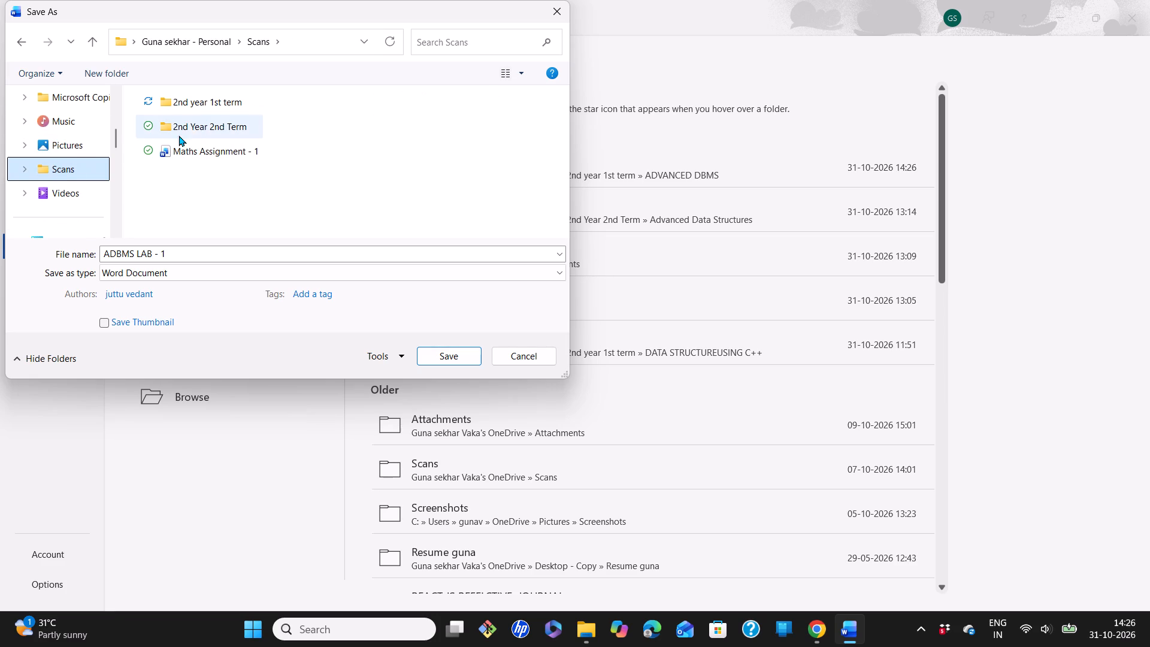
pyautogui.click(192, 126)
pyautogui.doubleClick(155, 127)
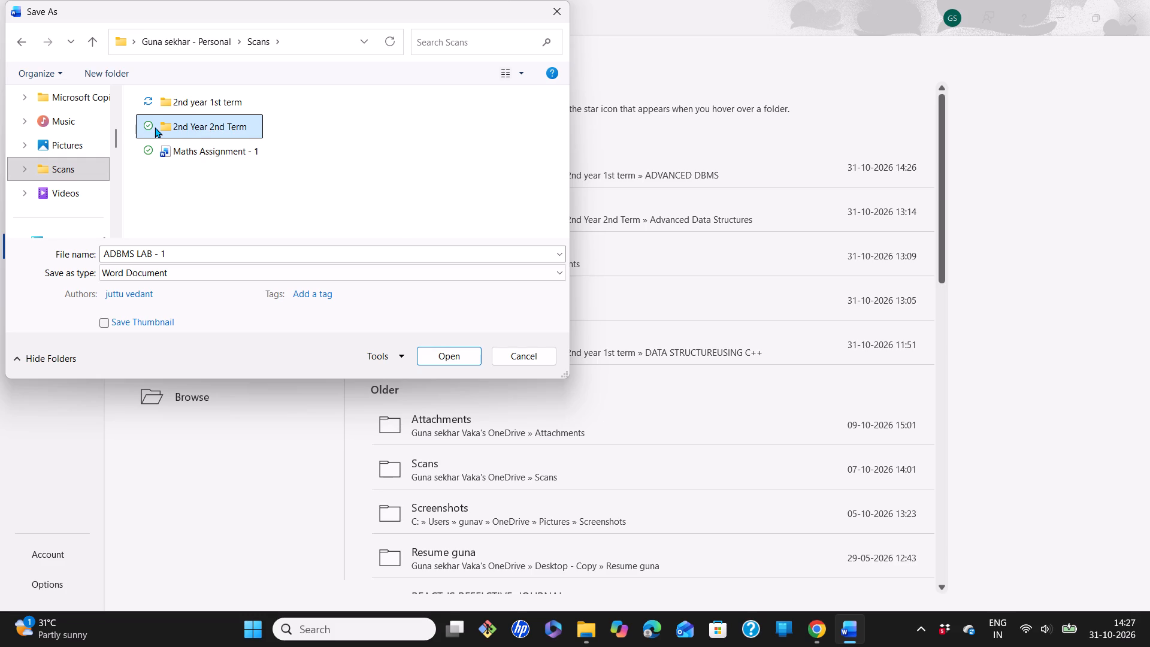
pyautogui.click(205, 147)
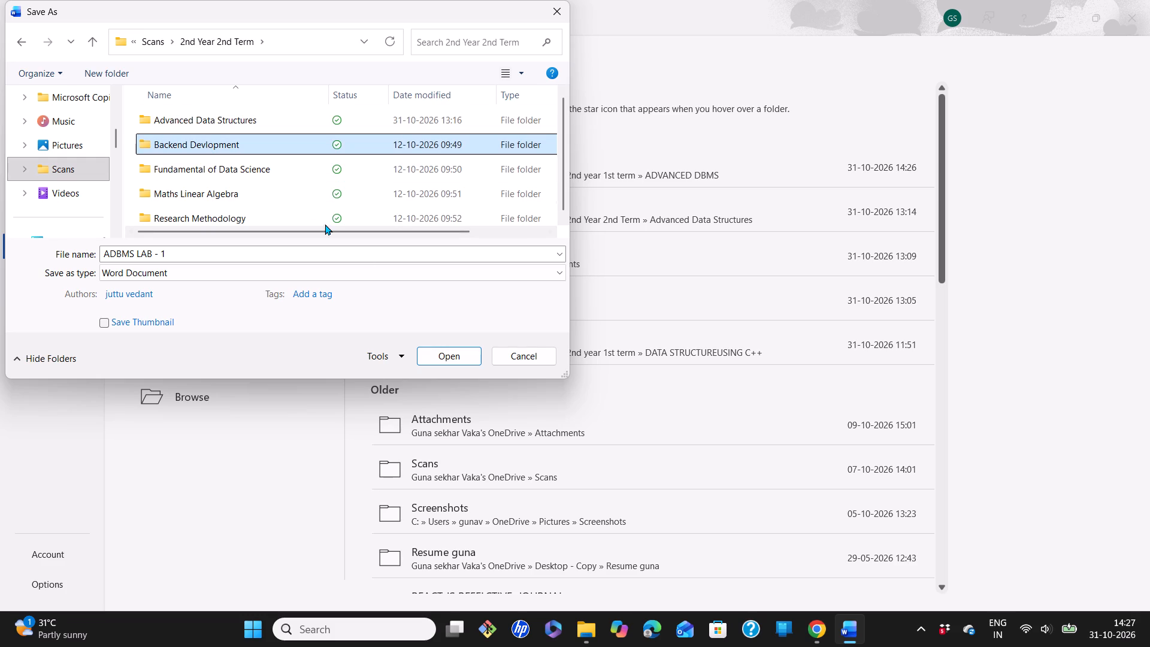
pyautogui.doubleClick(454, 358)
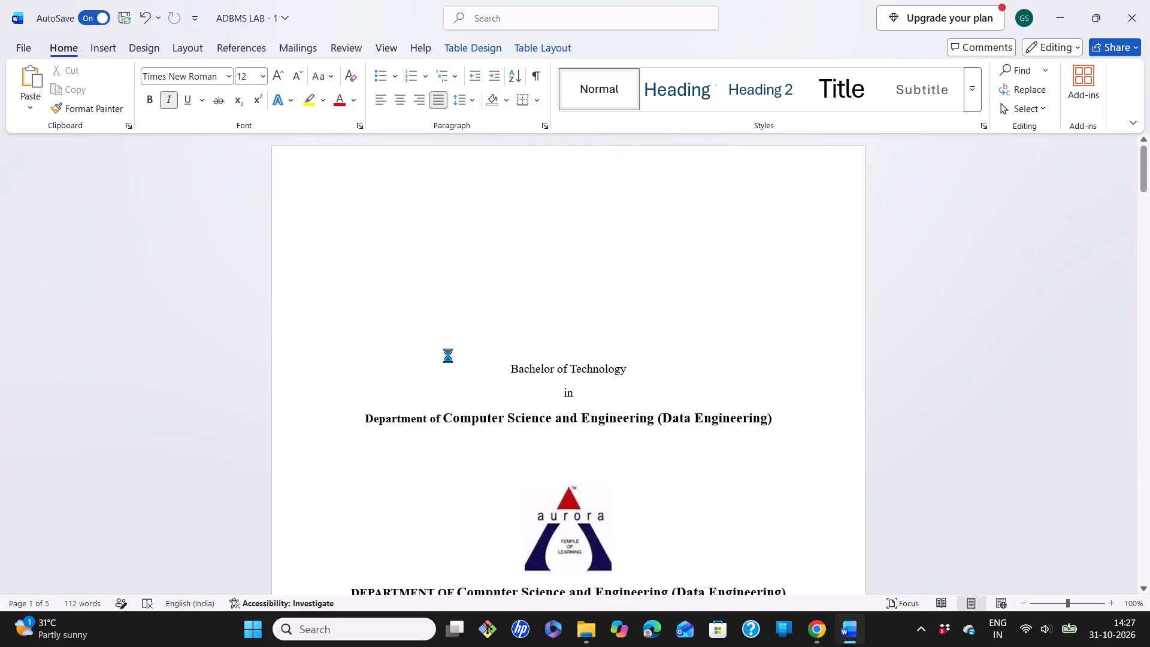
# Examine the cover page and the certificate page of the report for details needing correction.
pyautogui.scroll(-10, 401, 286)
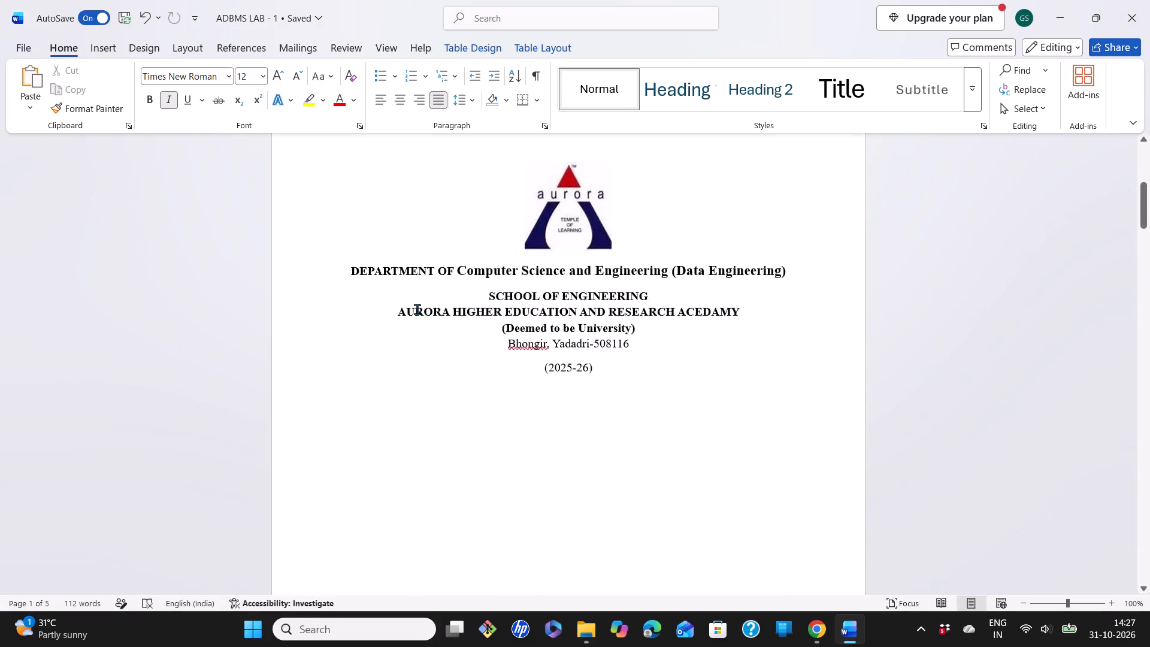
pyautogui.scroll(-2, 417, 310)
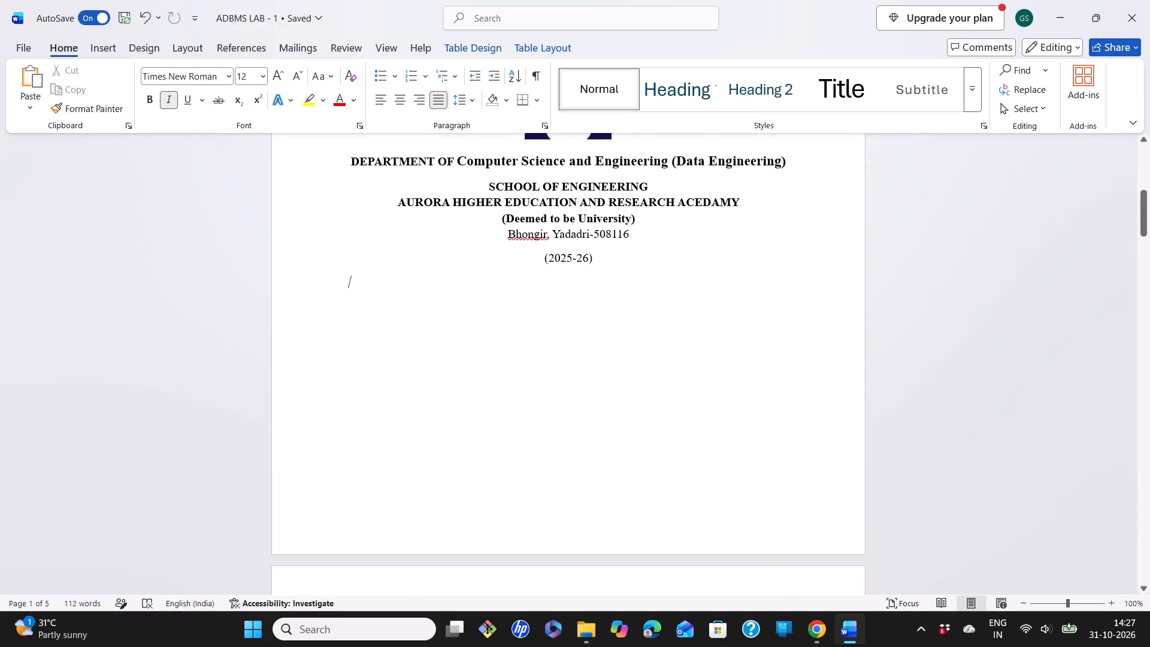
pyautogui.scroll(-9, 417, 310)
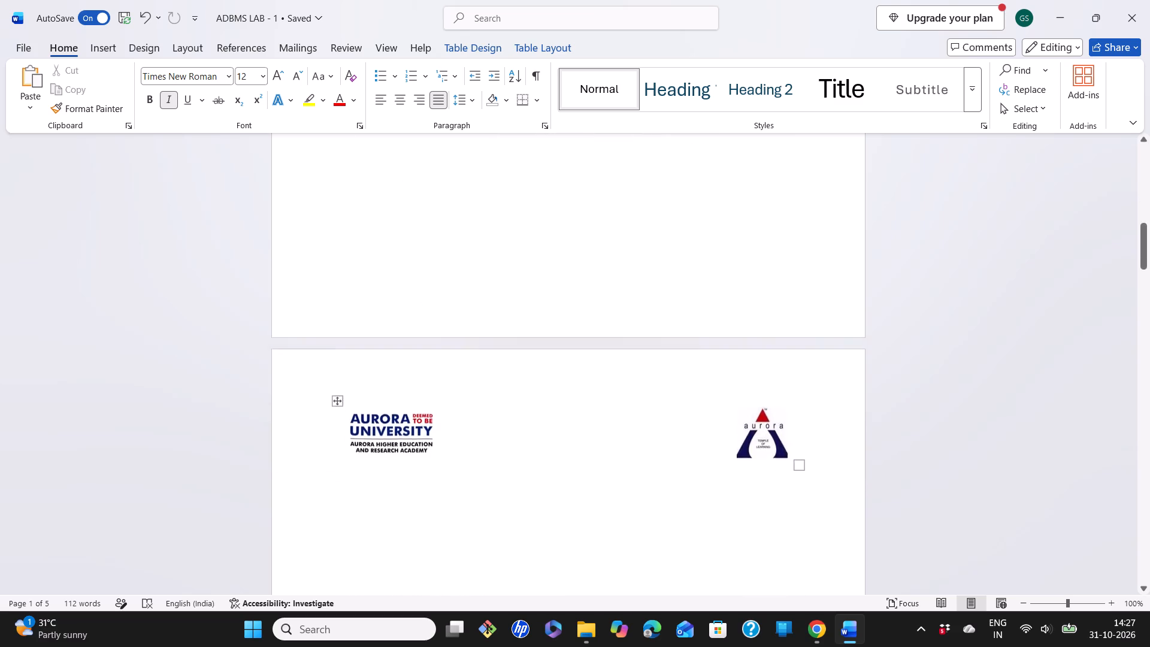
pyautogui.scroll(-9, 417, 310)
pyautogui.scroll(4, 412, 313)
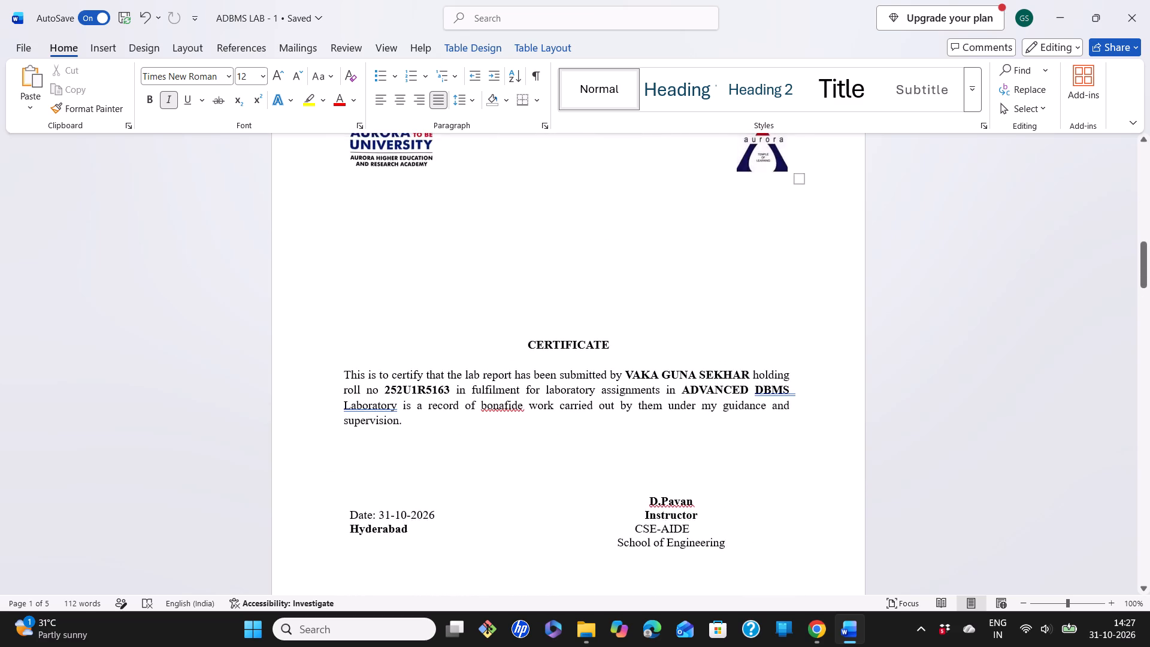
pyautogui.scroll(-2, 415, 321)
pyautogui.scroll(18, 416, 325)
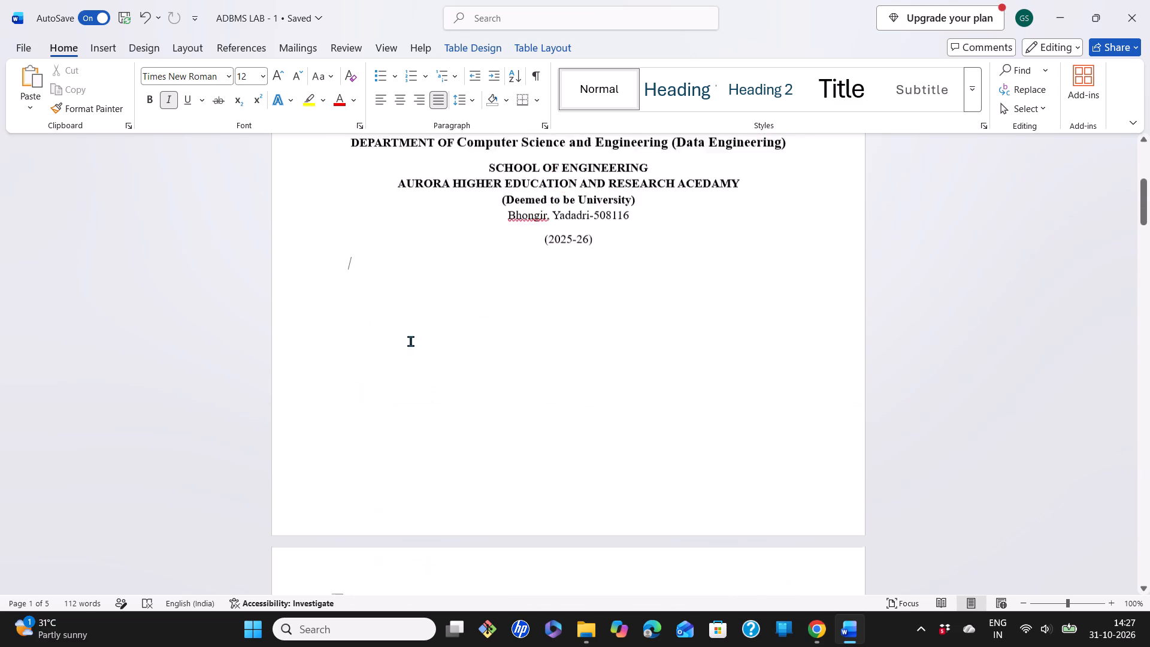
# Look over the report from the cover page through the certificate to the first question's code screenshot.
pyautogui.scroll(4, 411, 341)
pyautogui.scroll(-7, 412, 339)
pyautogui.scroll(-15, 412, 337)
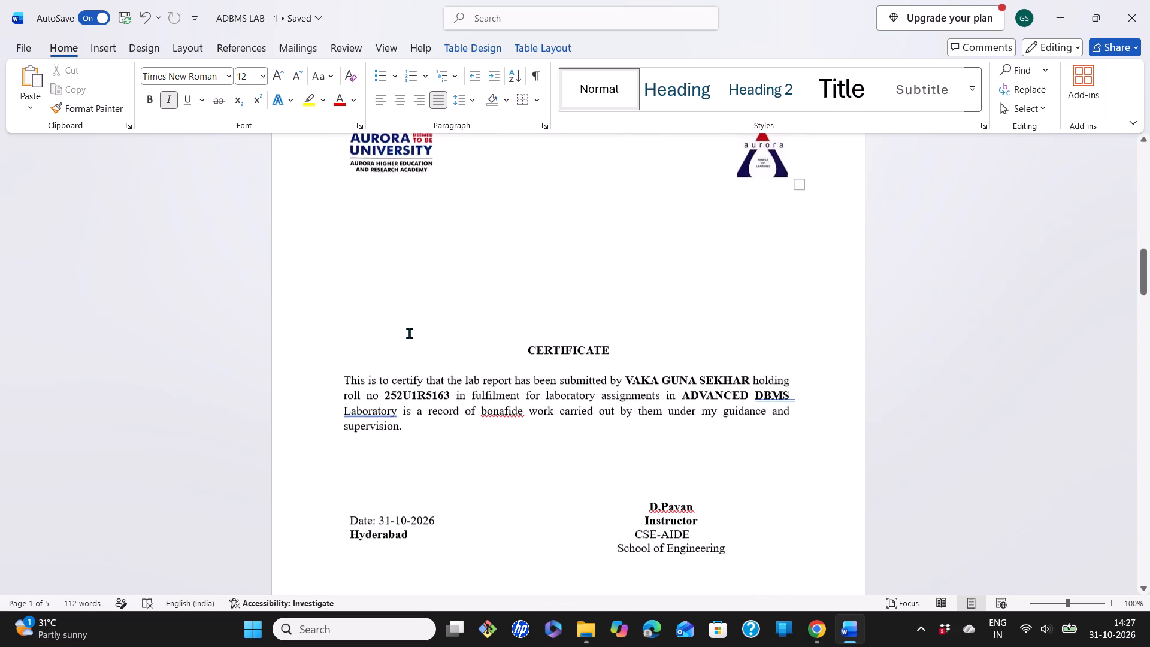
pyautogui.scroll(-7, 538, 340)
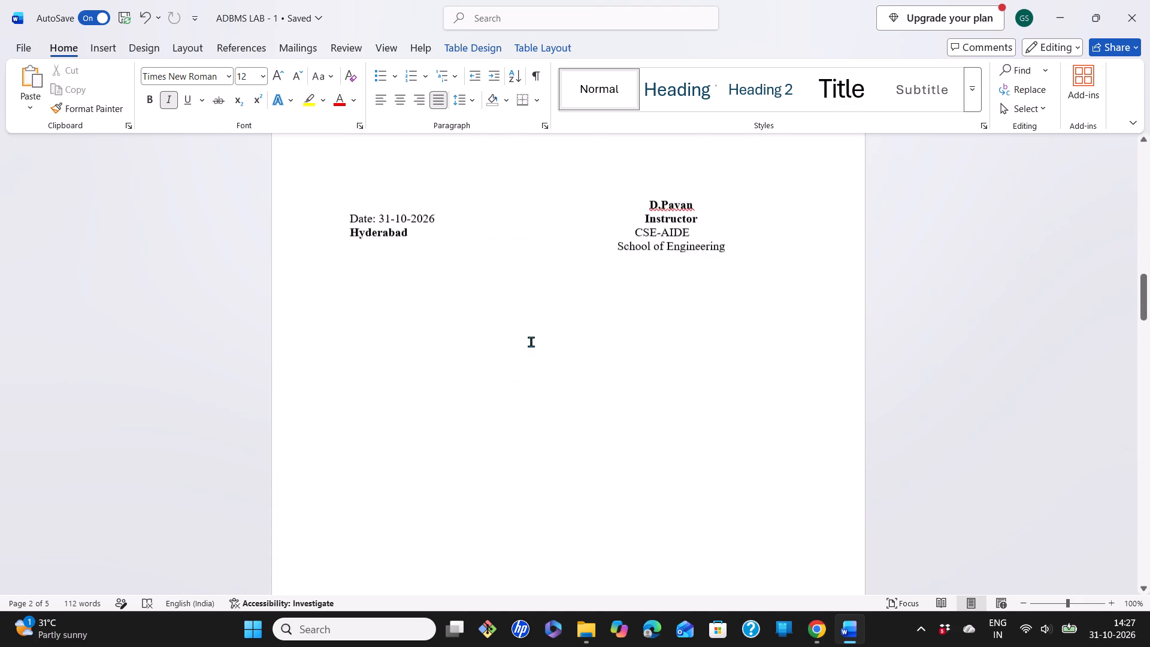
pyautogui.scroll(-13, 532, 341)
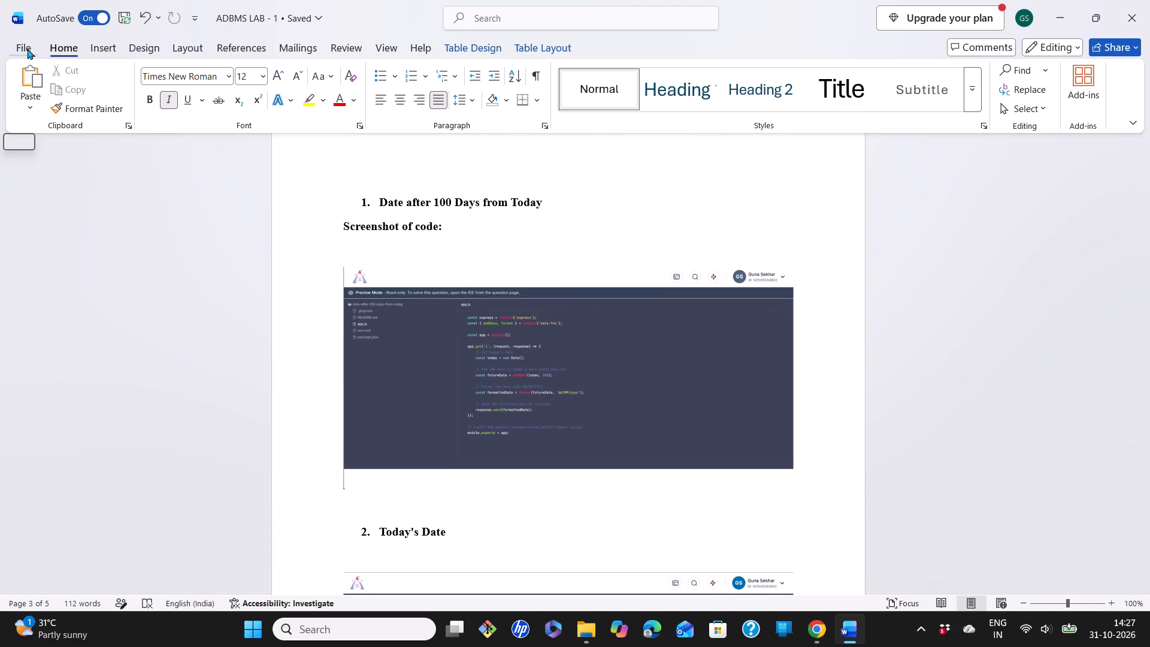
# Check in File Explorer for the saved report in Scans > 2nd Year 2nd Term > Backend Devlopment.
pyautogui.click(1048, 20)
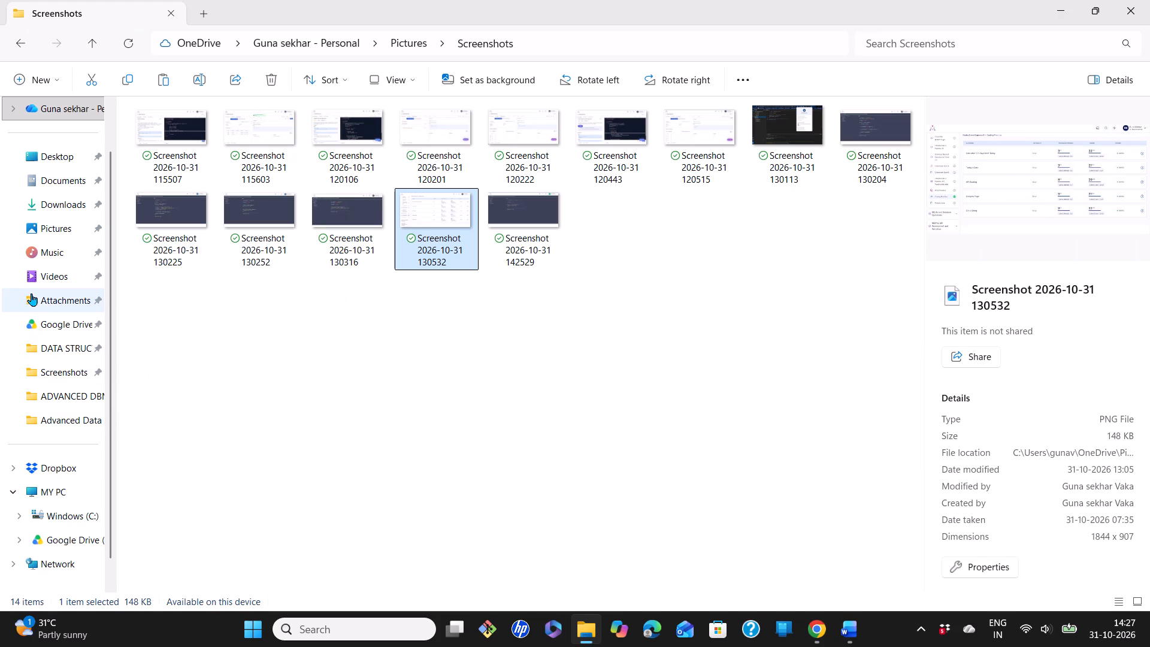
pyautogui.scroll(3, 37, 353)
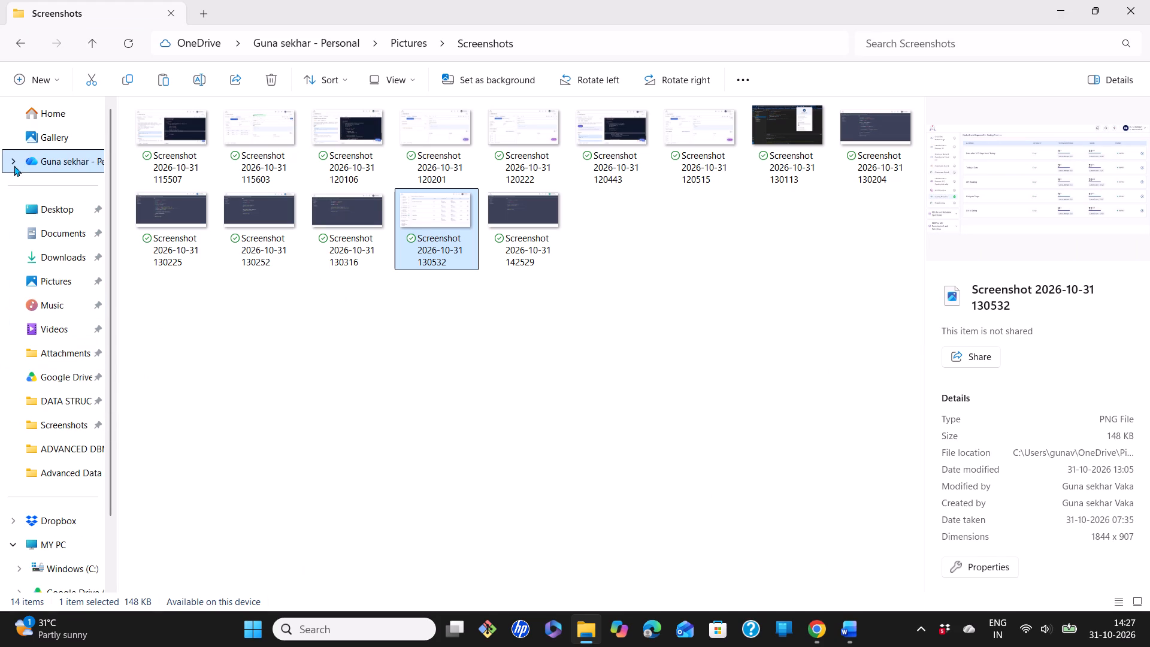
pyautogui.click(14, 165)
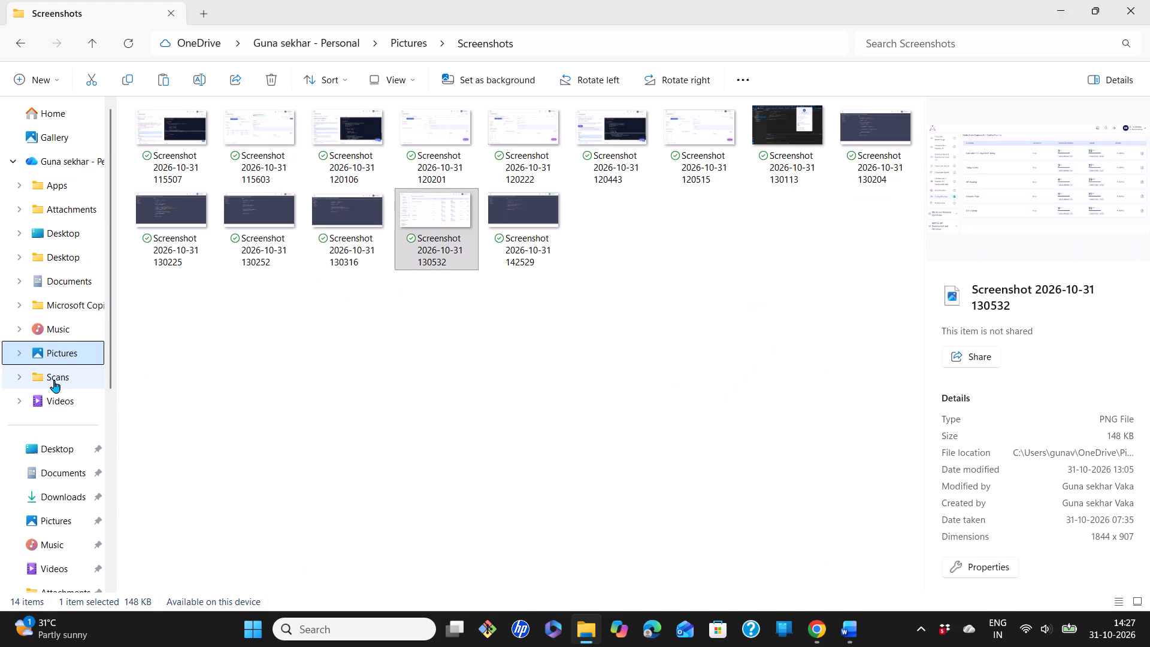
pyautogui.click(50, 380)
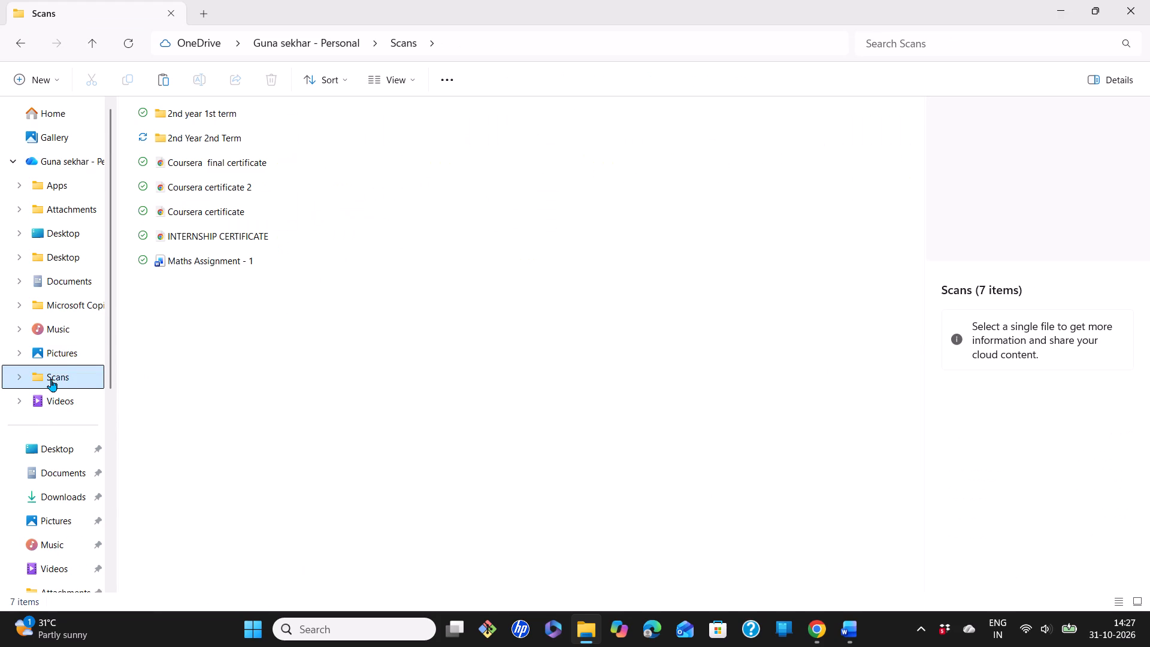
pyautogui.click(184, 132)
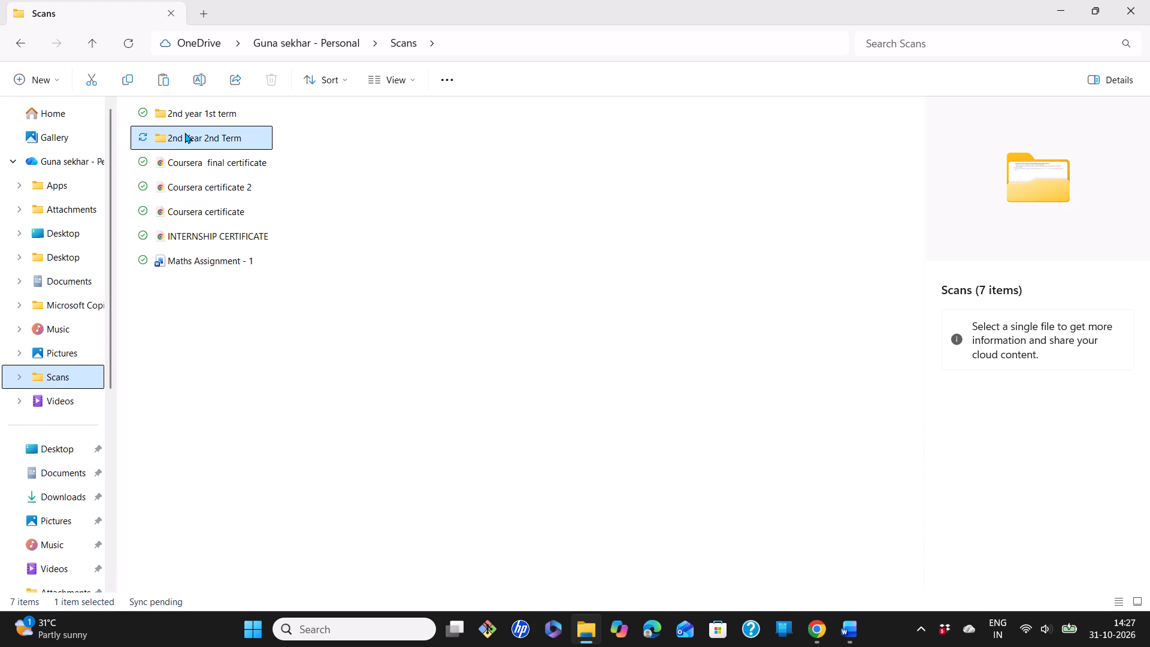
pyautogui.click(181, 135)
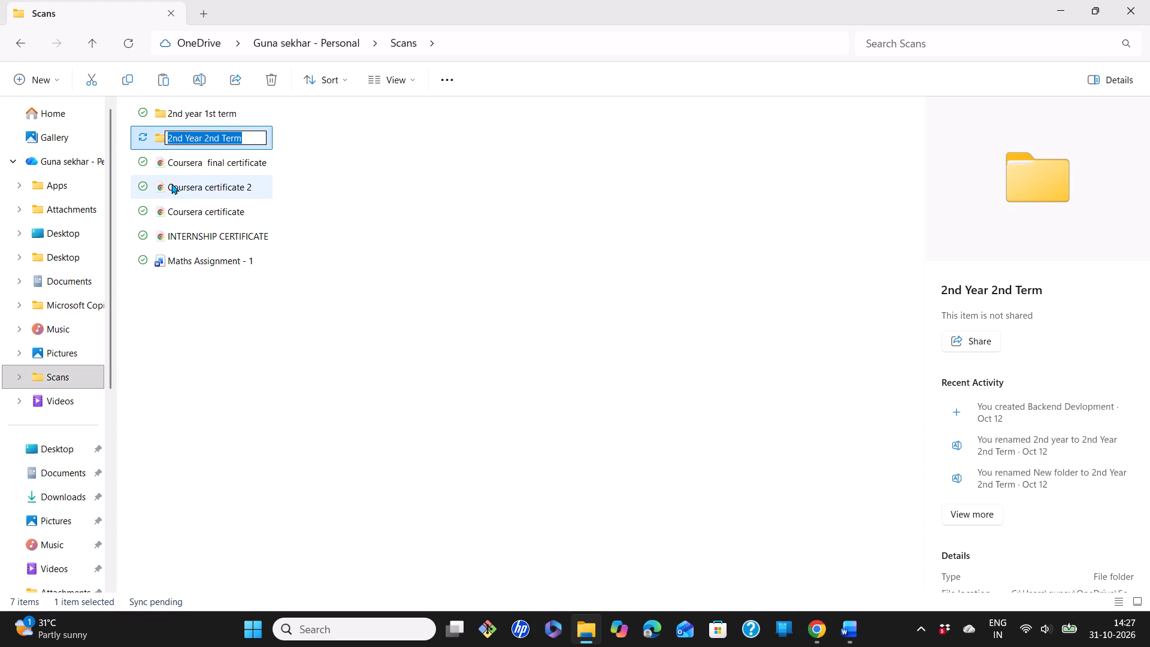
pyautogui.click(262, 138)
pyautogui.click(269, 139)
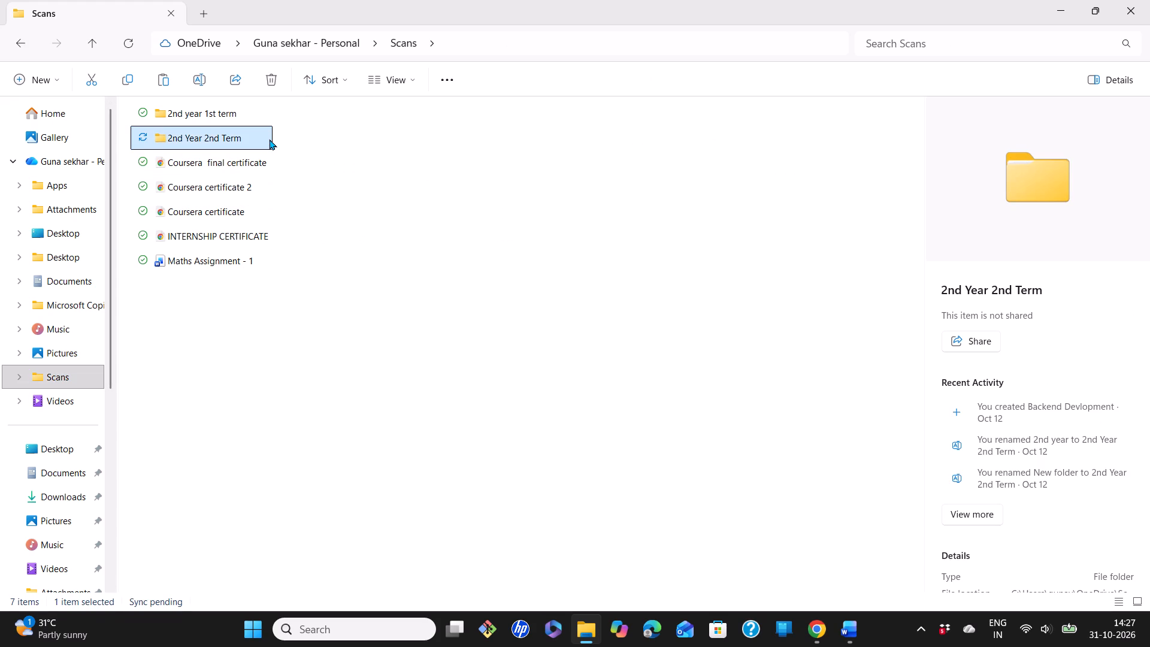
pyautogui.click(269, 139)
pyautogui.click(258, 147)
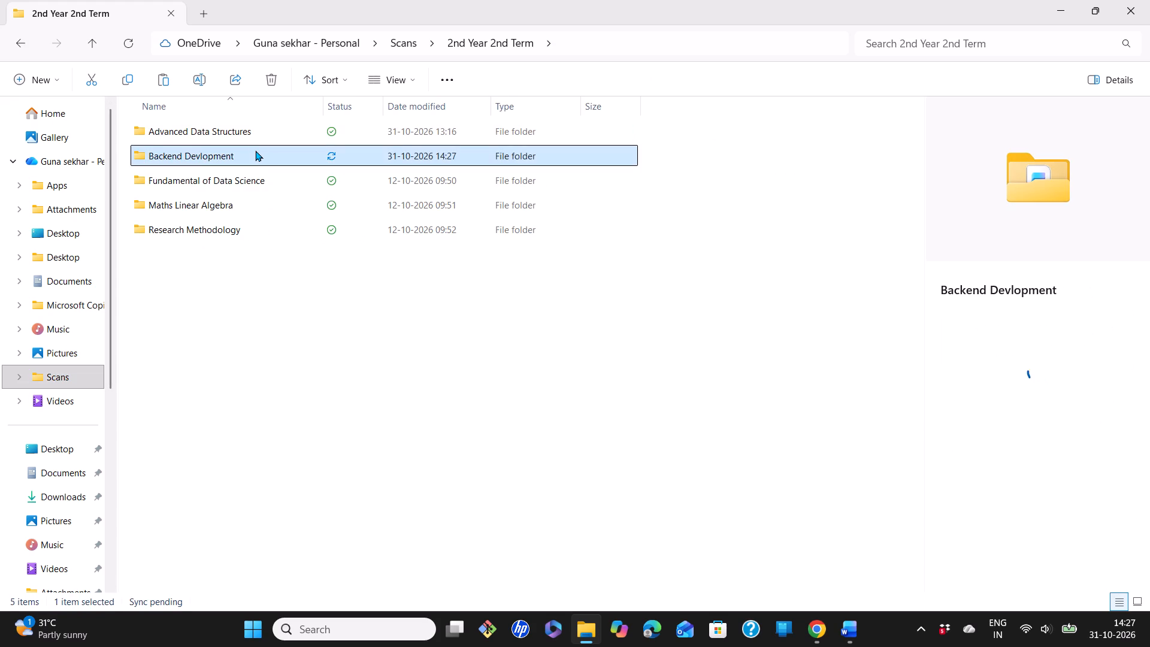
pyautogui.doubleClick(253, 153)
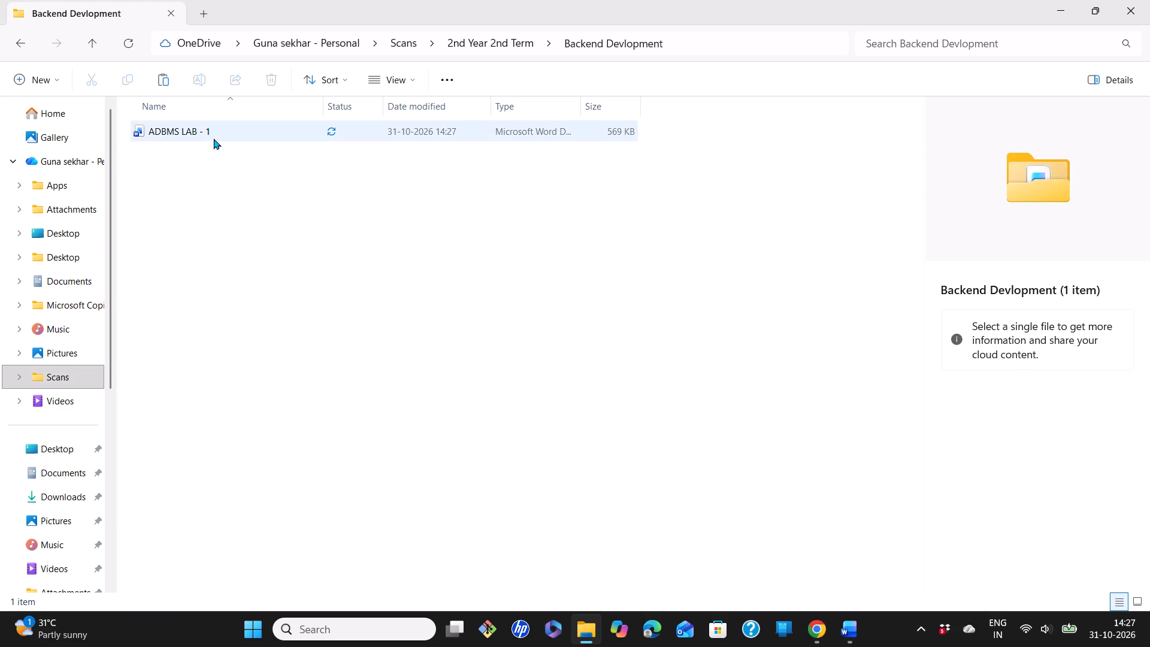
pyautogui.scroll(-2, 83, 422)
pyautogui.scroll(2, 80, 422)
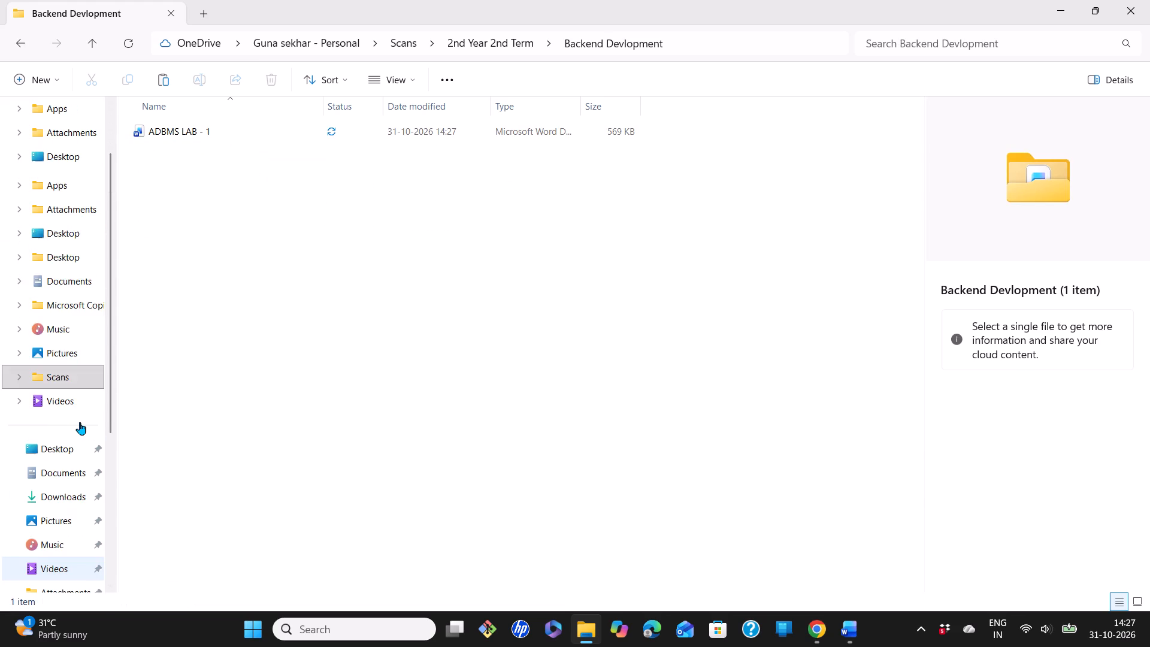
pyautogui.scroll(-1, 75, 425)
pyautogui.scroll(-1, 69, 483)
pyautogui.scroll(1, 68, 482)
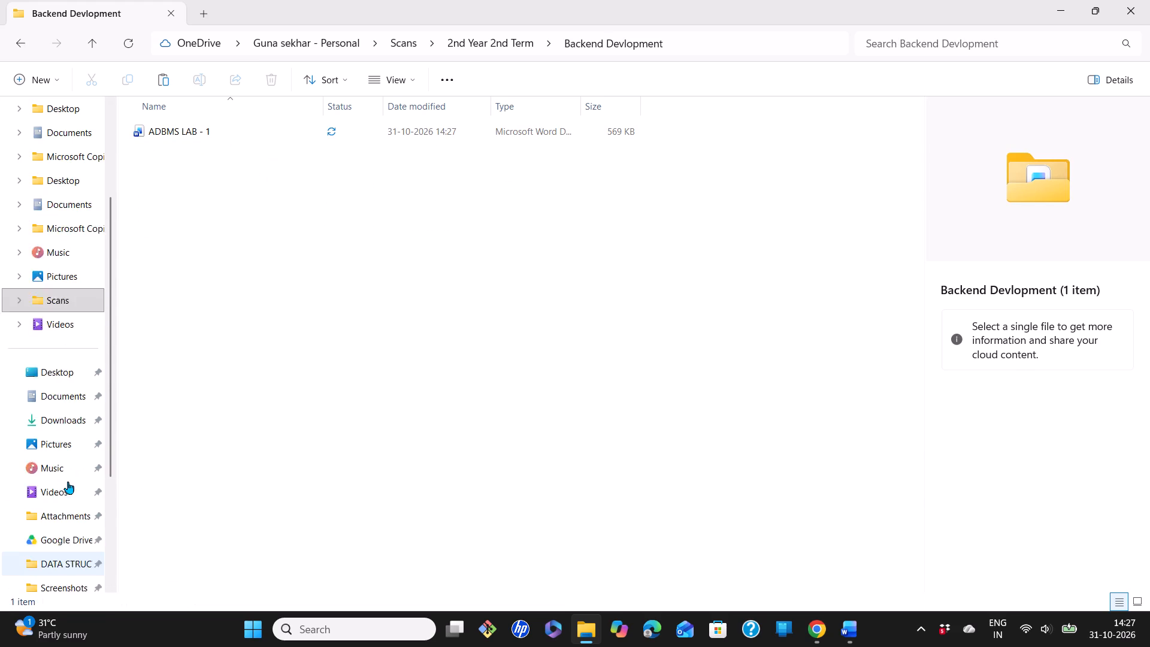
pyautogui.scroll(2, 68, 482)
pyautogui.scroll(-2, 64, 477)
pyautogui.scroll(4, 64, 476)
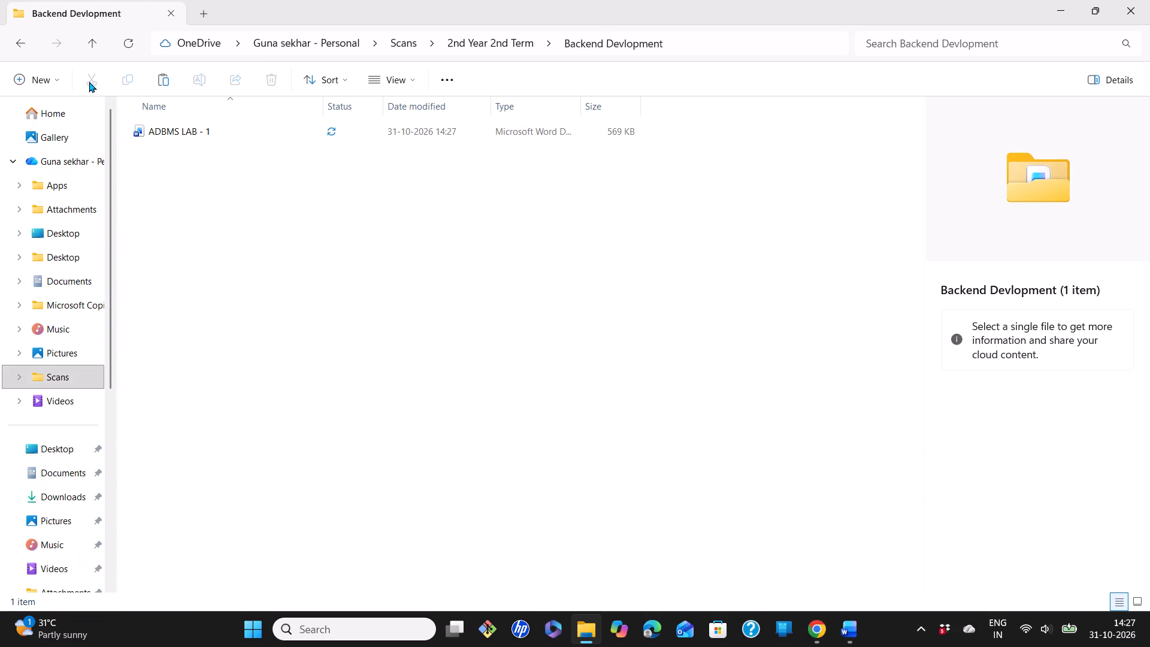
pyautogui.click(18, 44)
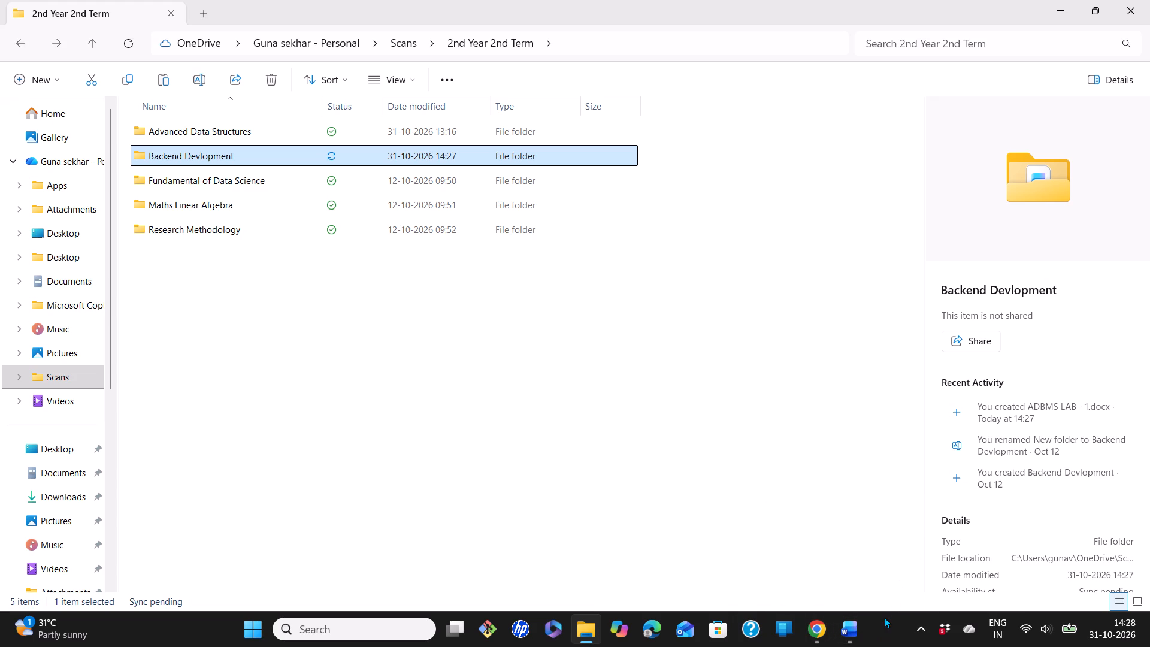
# Close the ADBMS LAB - 1 document in Word.
pyautogui.click(923, 509)
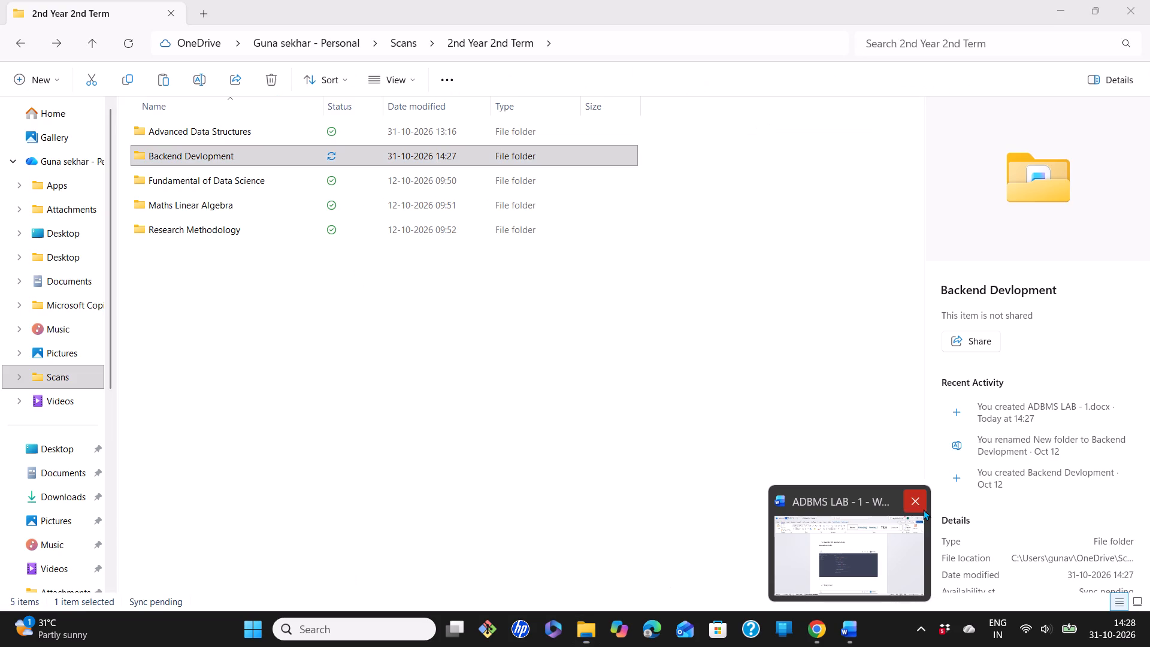
pyautogui.click(916, 505)
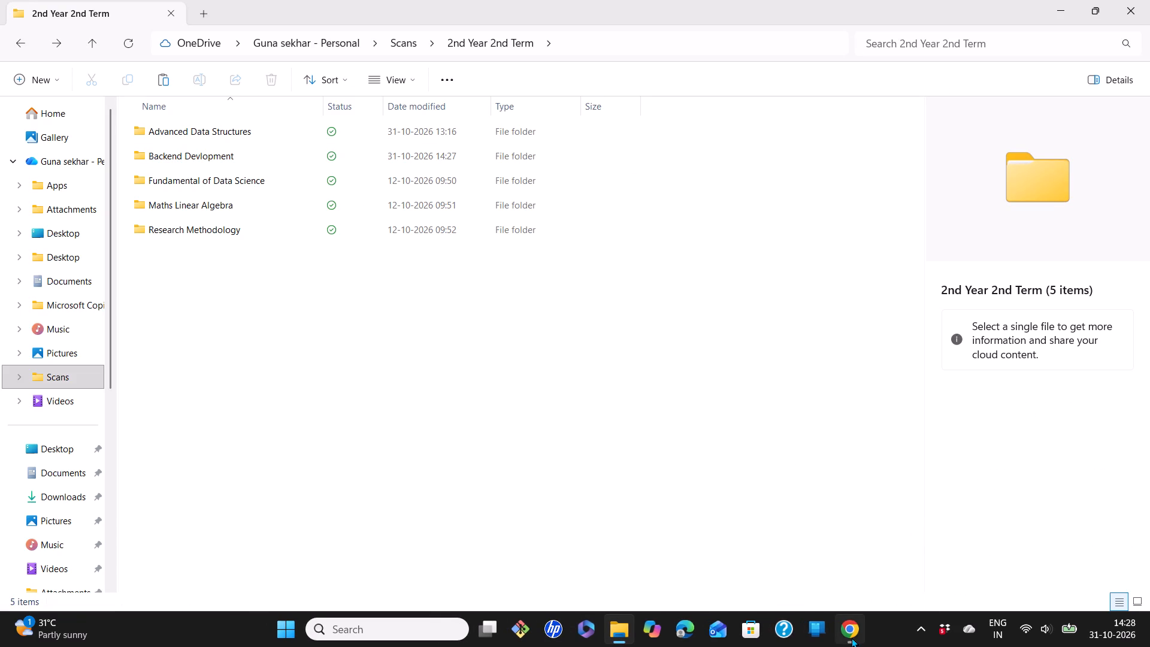
# Switch to Chrome and close the leftover code preview tabs, including get-a-string and todays-day.
pyautogui.click(816, 563)
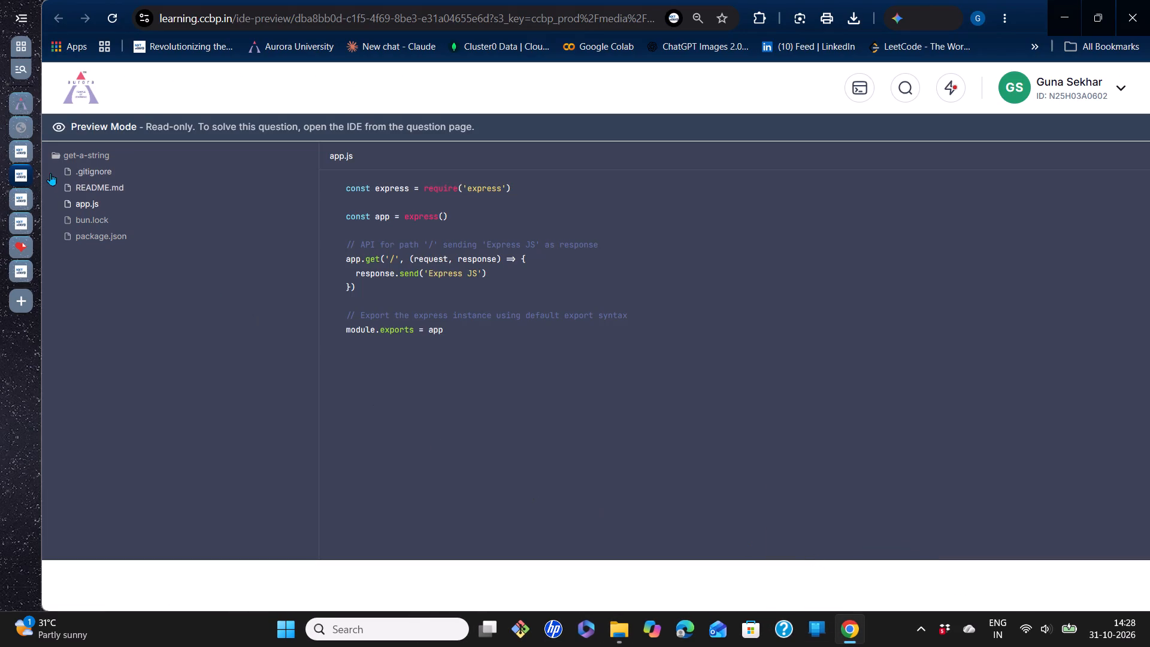
pyautogui.click(15, 171)
pyautogui.click(15, 171)
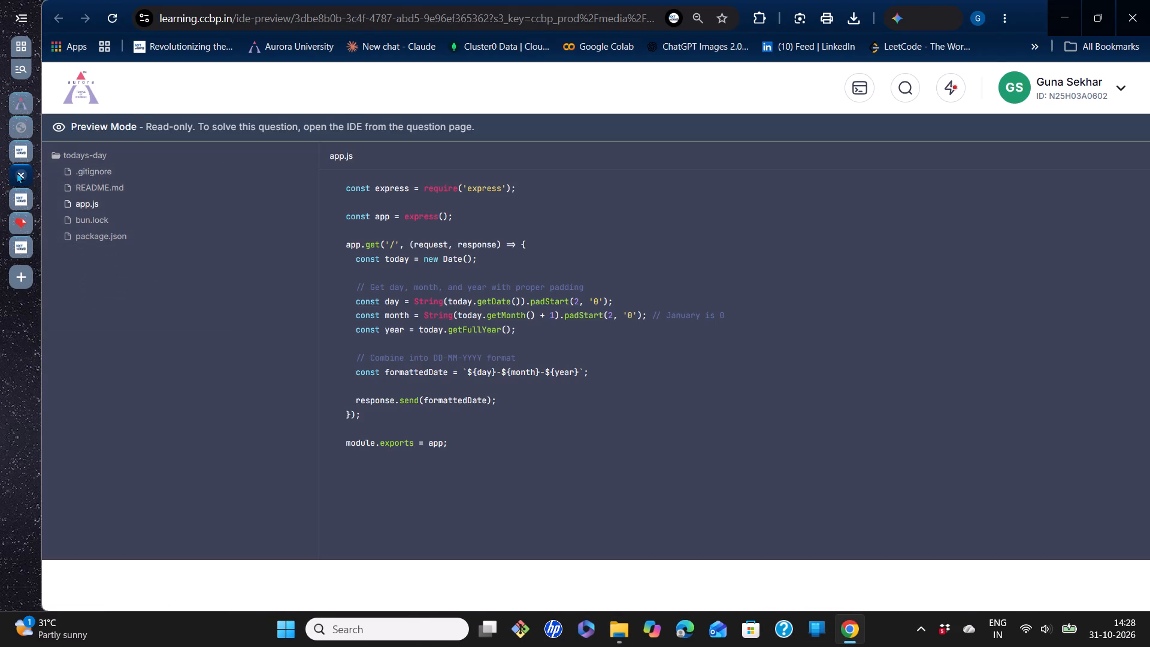
pyautogui.click(16, 173)
pyautogui.click(19, 180)
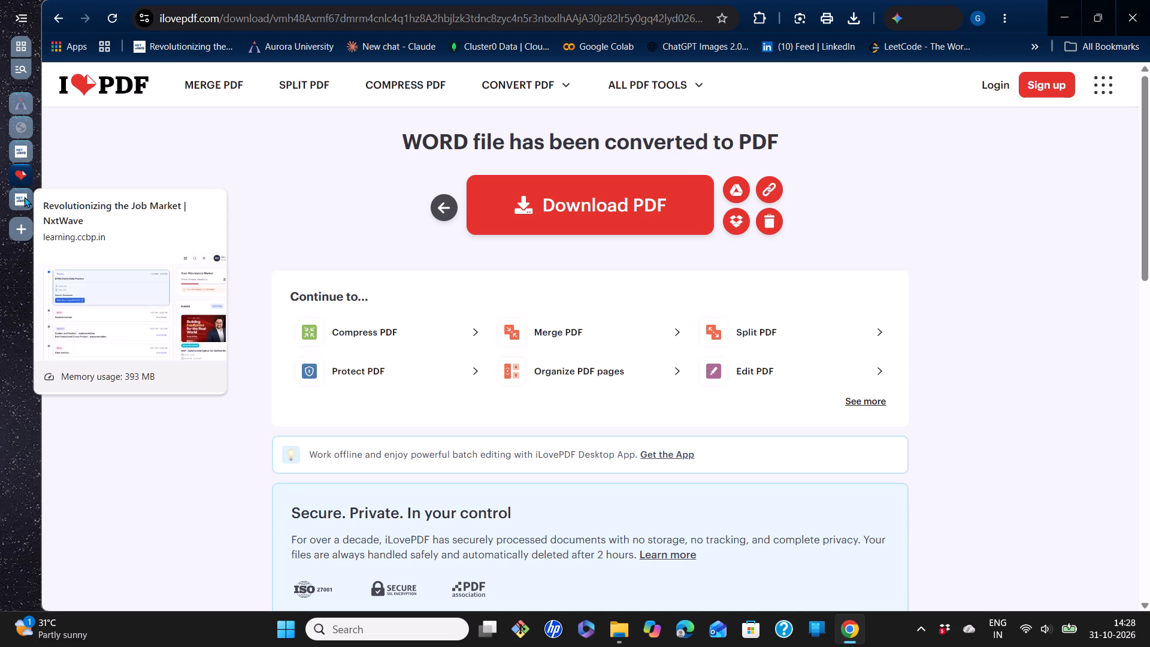
# Load ADBMS LAB - 1 from Scans > 2nd Year 2nd Term > Backend Devlopment into iLovePDF's Word to PDF converter.
pyautogui.click(24, 196)
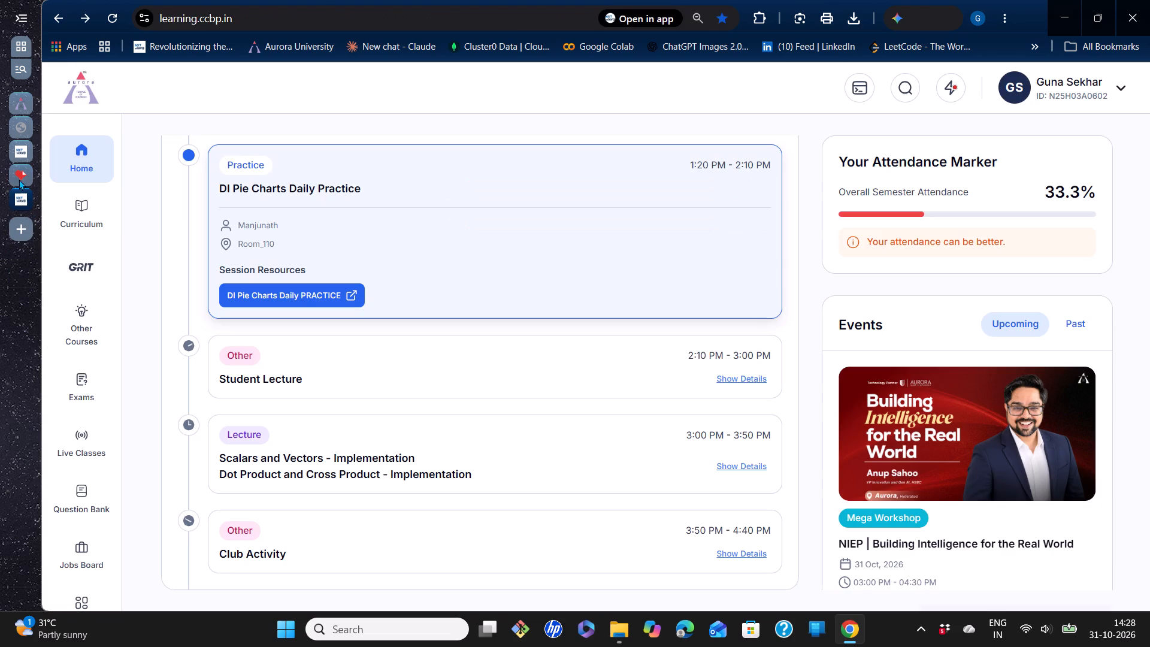
pyautogui.click(19, 158)
pyautogui.click(19, 168)
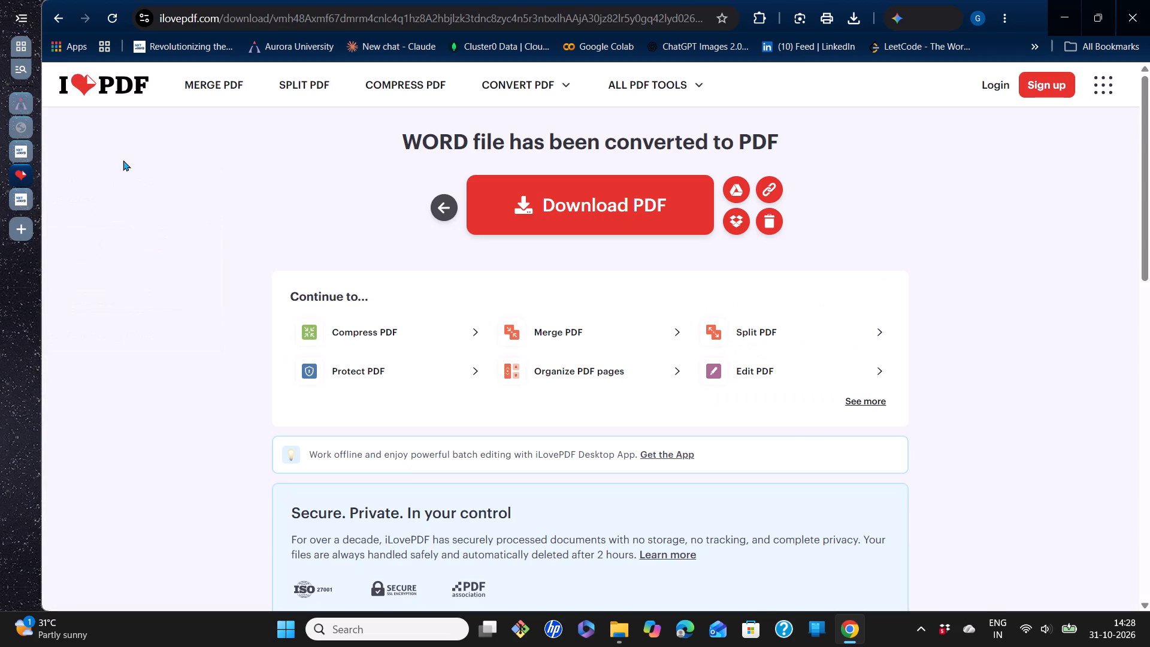
pyautogui.click(448, 204)
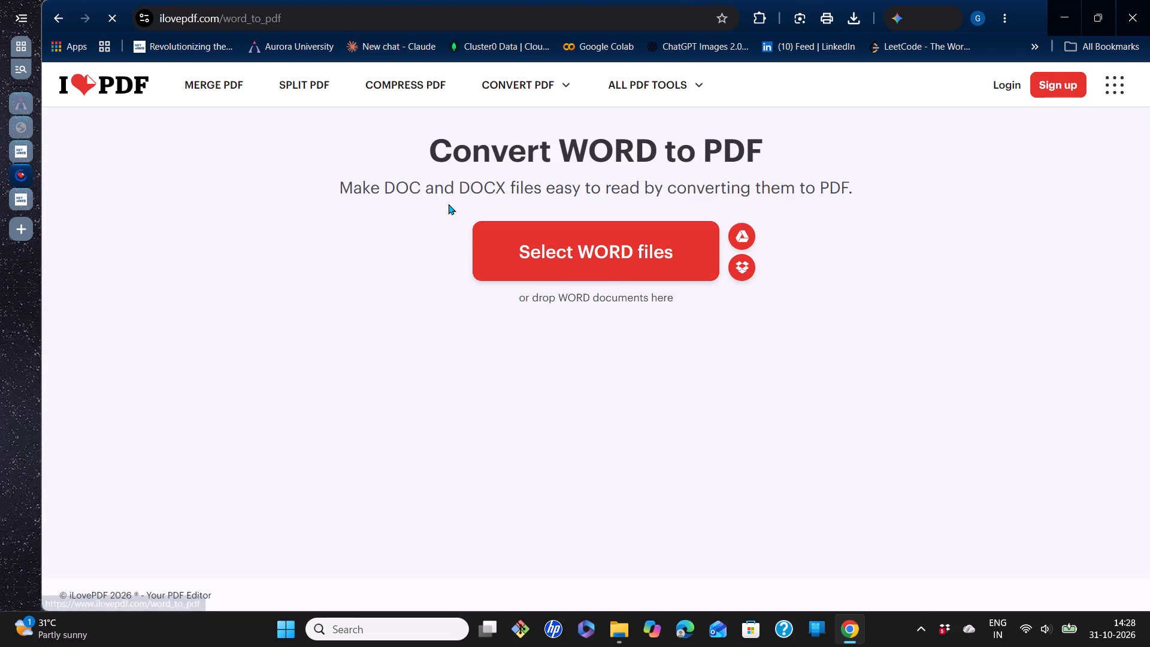
pyautogui.click(488, 253)
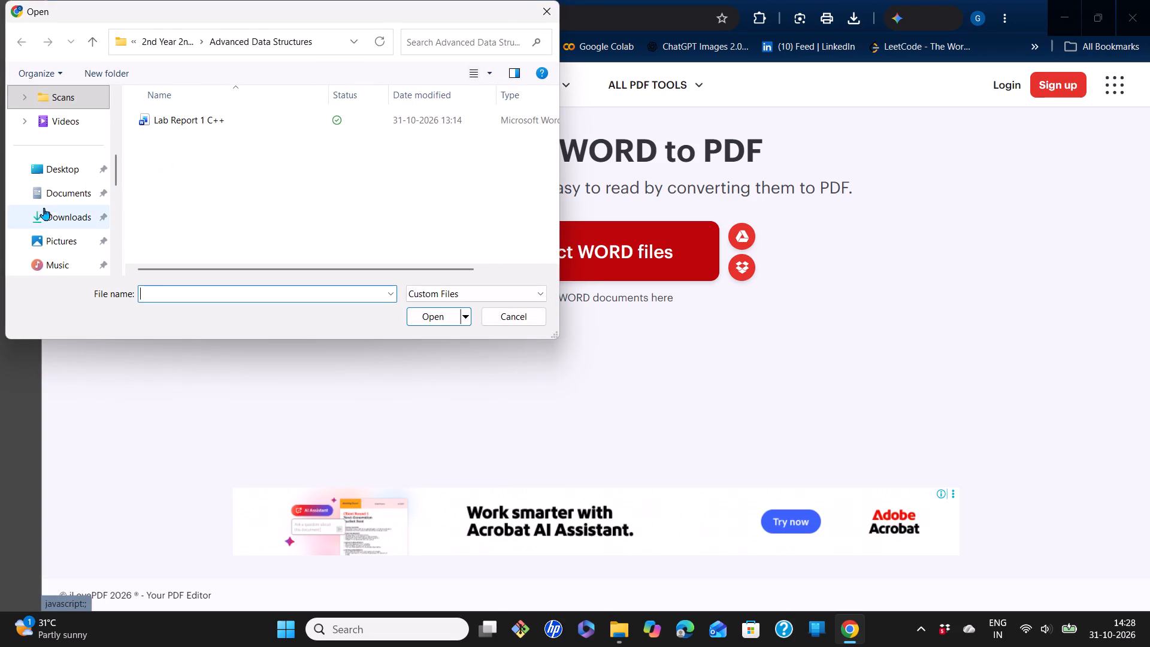
pyautogui.click(65, 94)
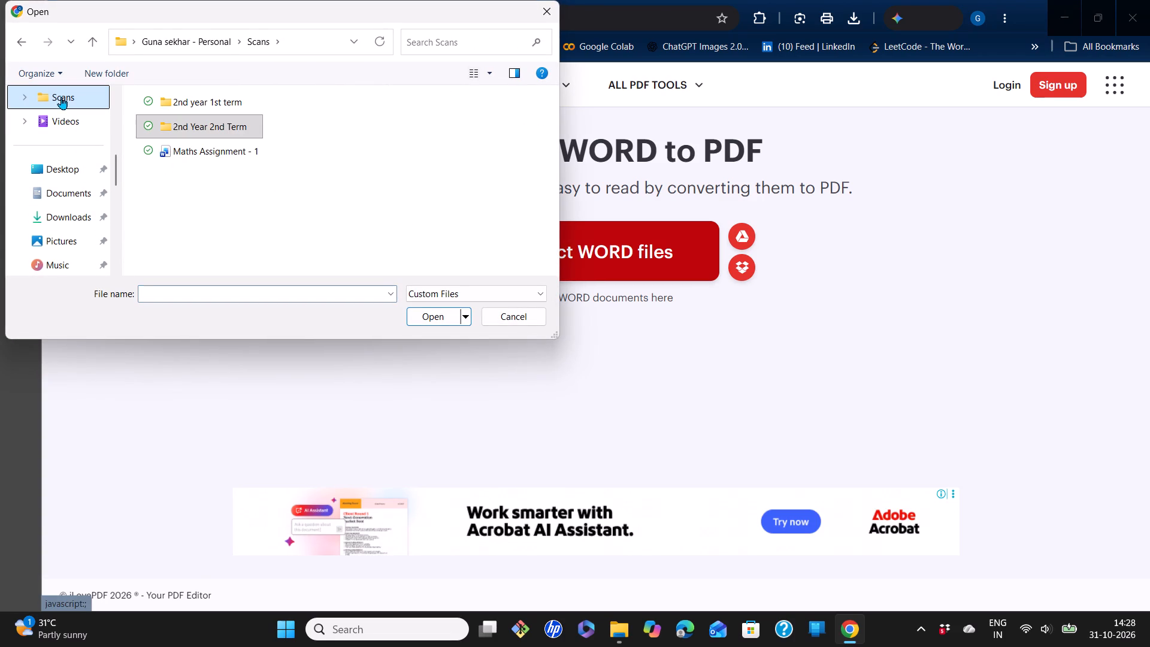
pyautogui.click(193, 124)
pyautogui.doubleClick(207, 127)
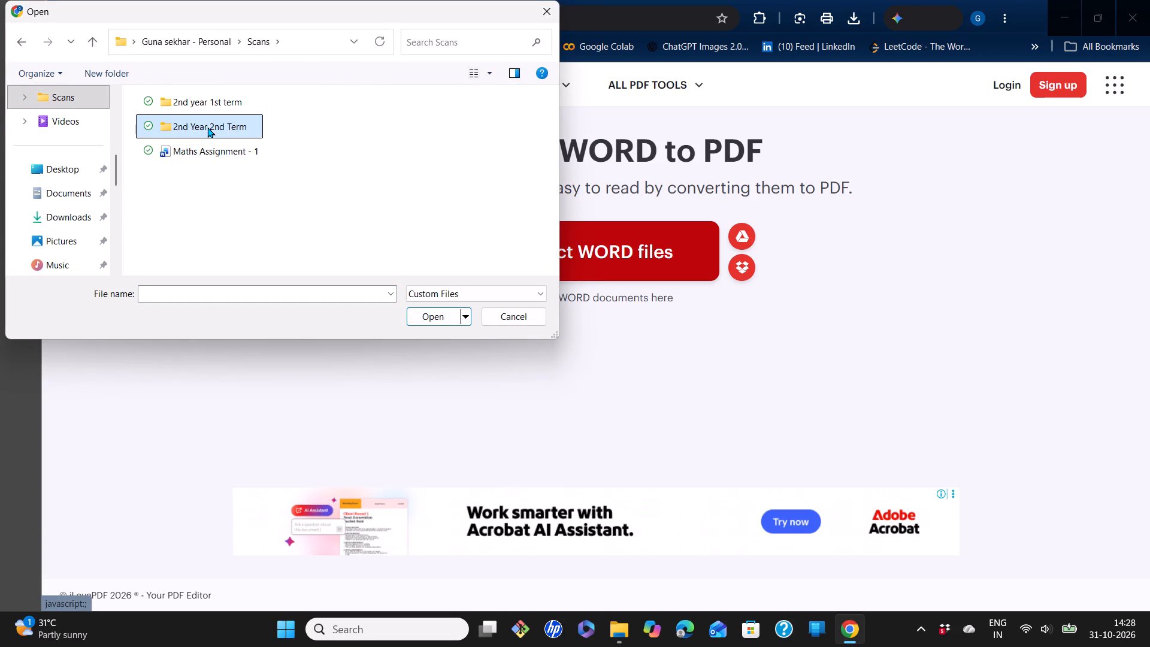
pyautogui.doubleClick(205, 142)
pyautogui.click(208, 125)
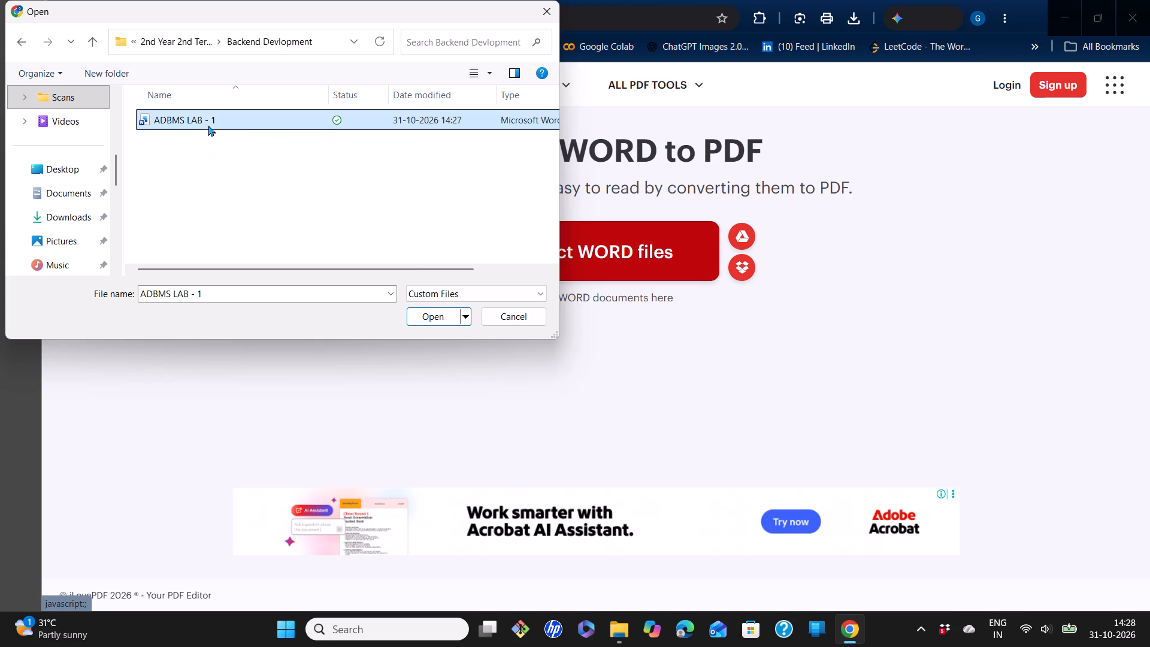
pyautogui.click(427, 306)
pyautogui.click(428, 313)
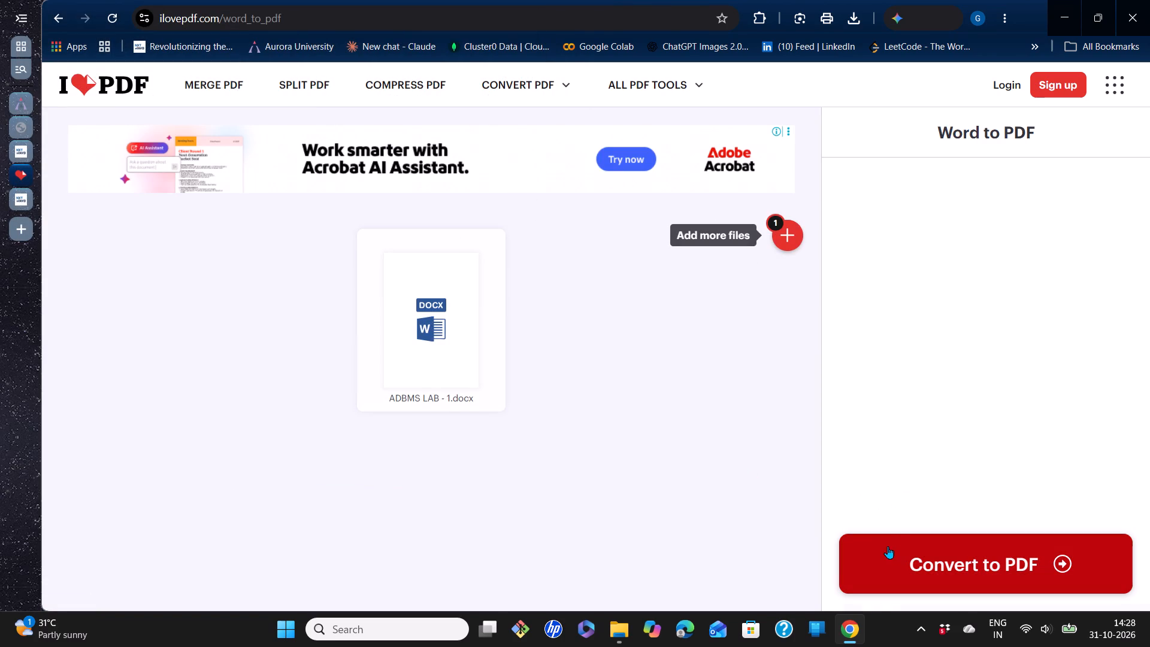
# Convert ADBMS LAB - 1.docx to PDF and download the converted file.
pyautogui.click(911, 570)
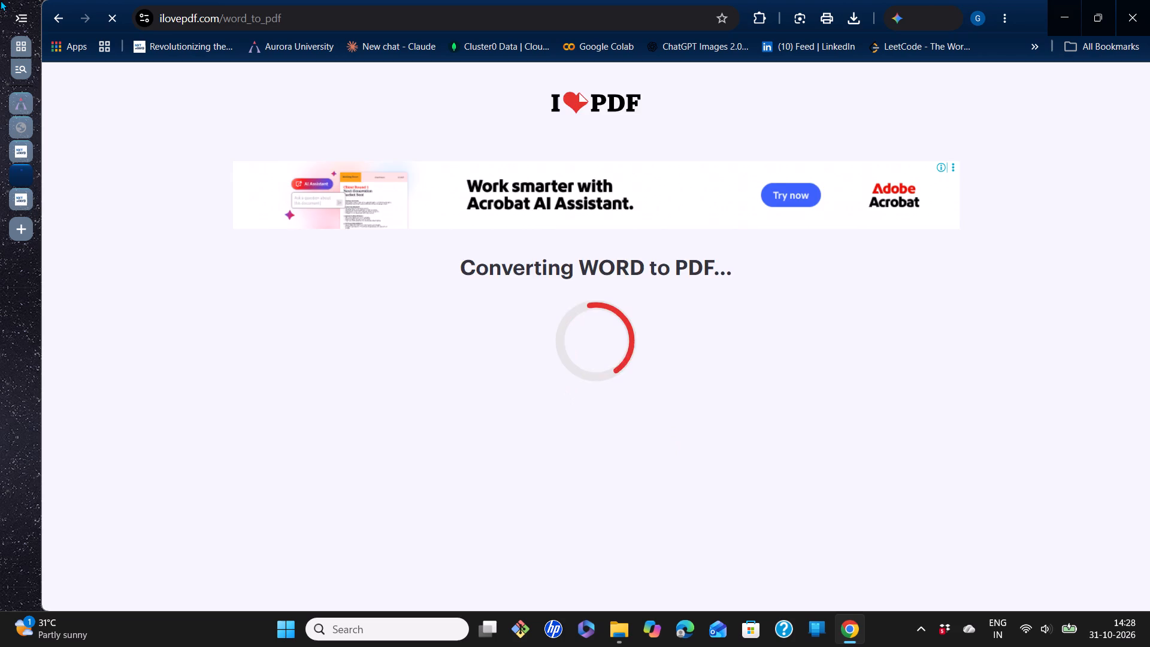
pyautogui.click(527, 207)
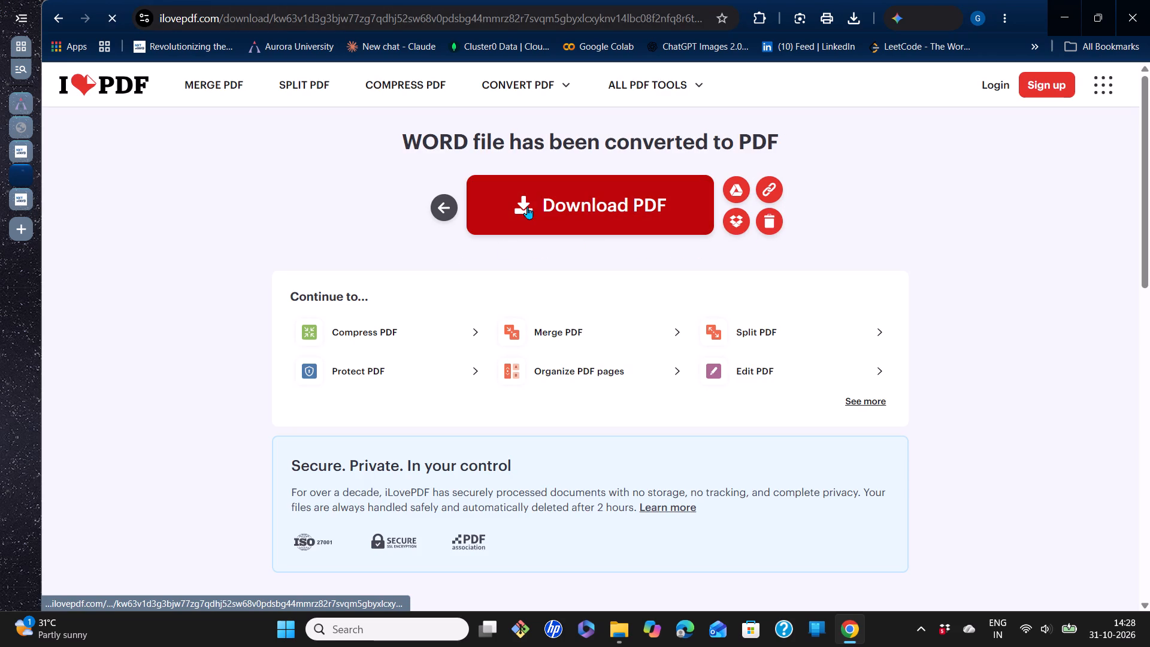
# Open the downloaded ADBMS LAB - 1.pdf and review its pages from the cover to the last one.
pyautogui.click(854, 15)
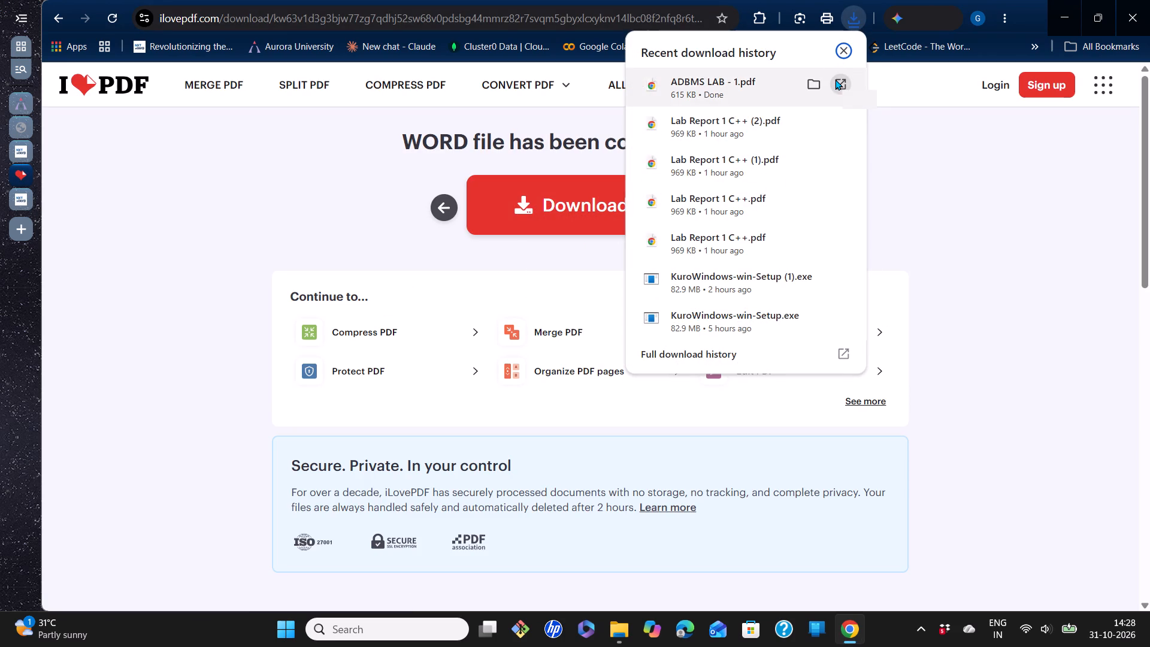
pyautogui.click(835, 81)
pyautogui.scroll(-13, 666, 139)
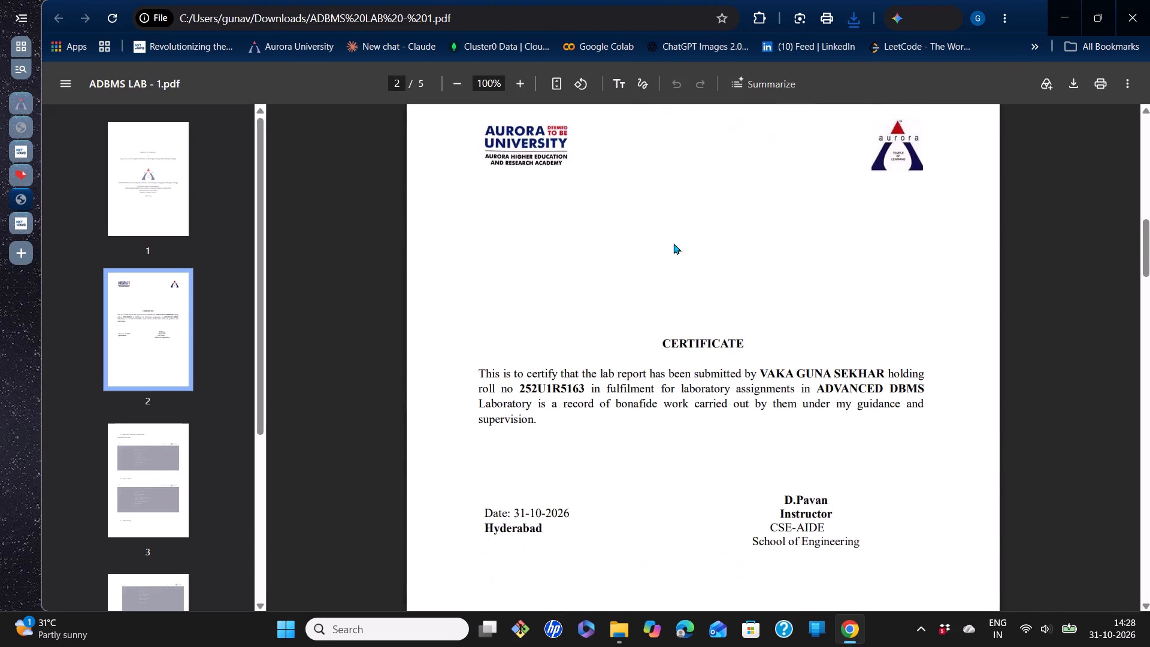
pyautogui.scroll(-17, 673, 243)
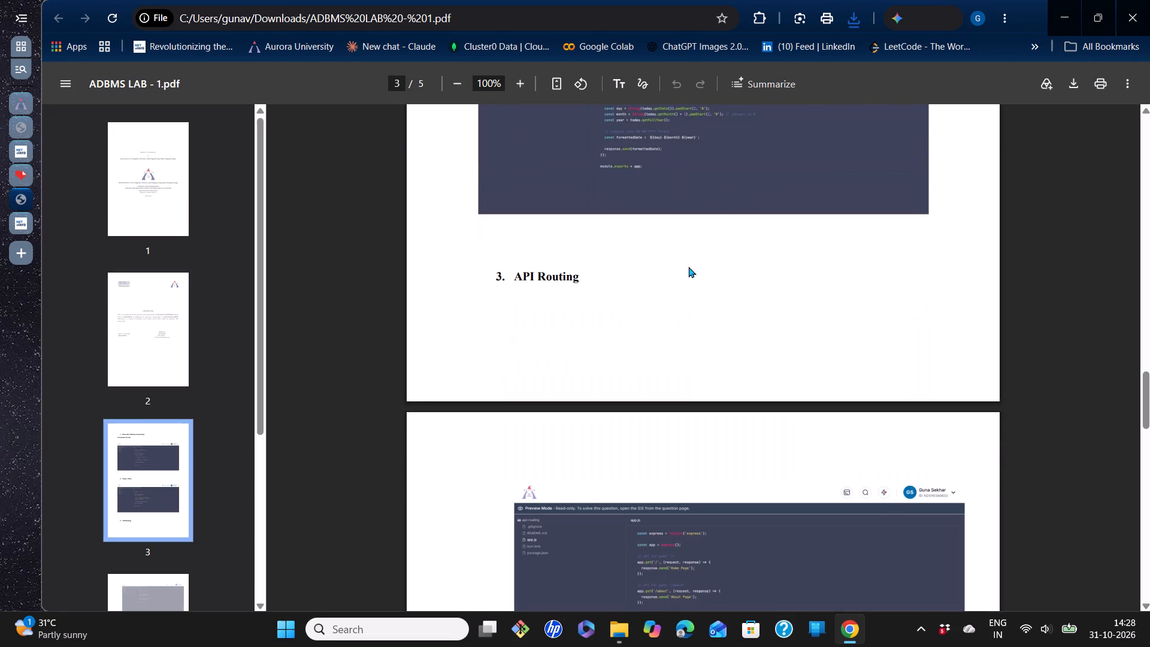
pyautogui.scroll(-20, 691, 270)
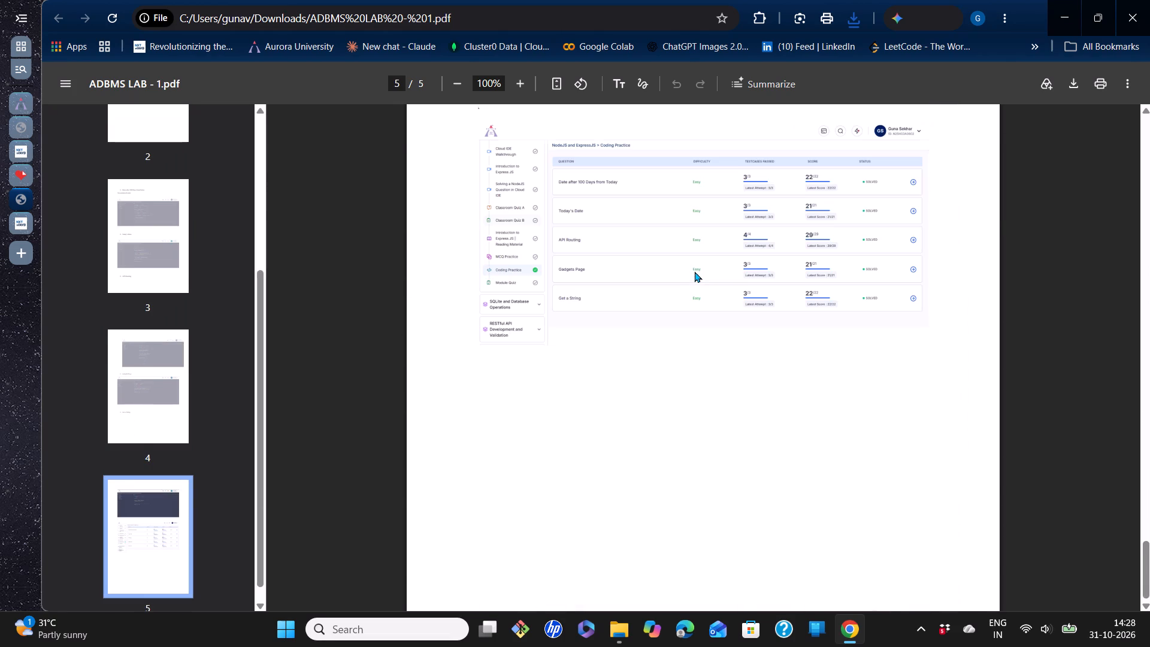
# Recheck the pages of ADBMS LAB - 1.pdf from the last one back towards the cover, and close the PDF.
pyautogui.scroll(-8, 694, 271)
pyautogui.scroll(9, 695, 270)
pyautogui.scroll(-1, 701, 274)
pyautogui.scroll(6, 704, 267)
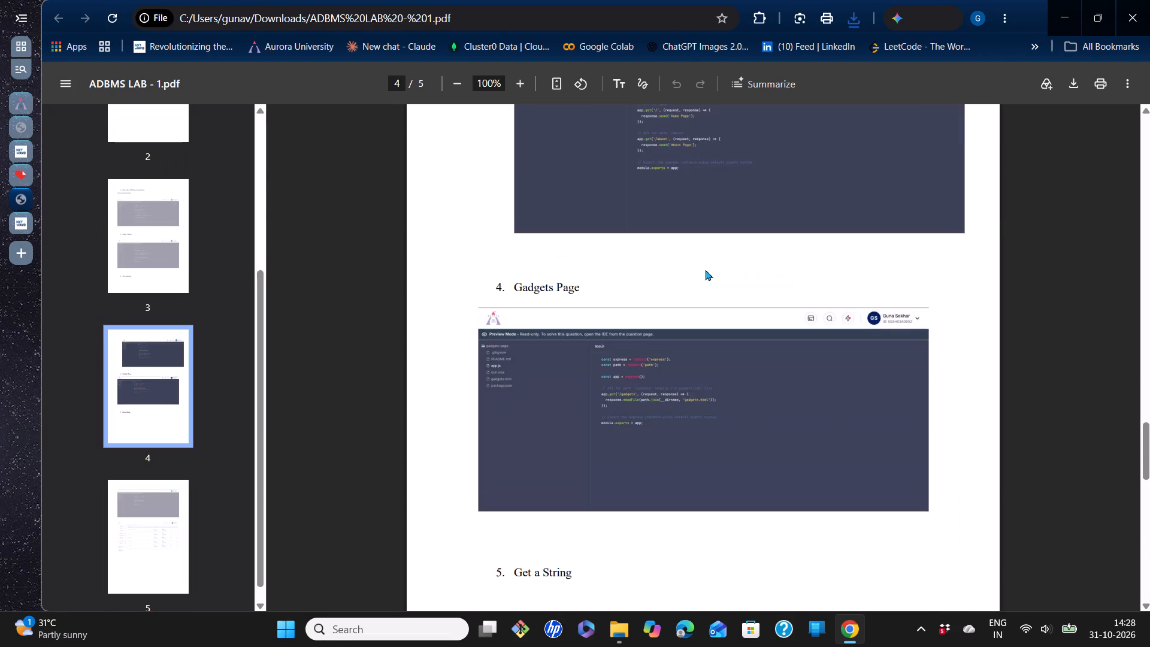
pyautogui.scroll(15, 705, 271)
pyautogui.scroll(7, 710, 271)
pyautogui.scroll(6, 505, 315)
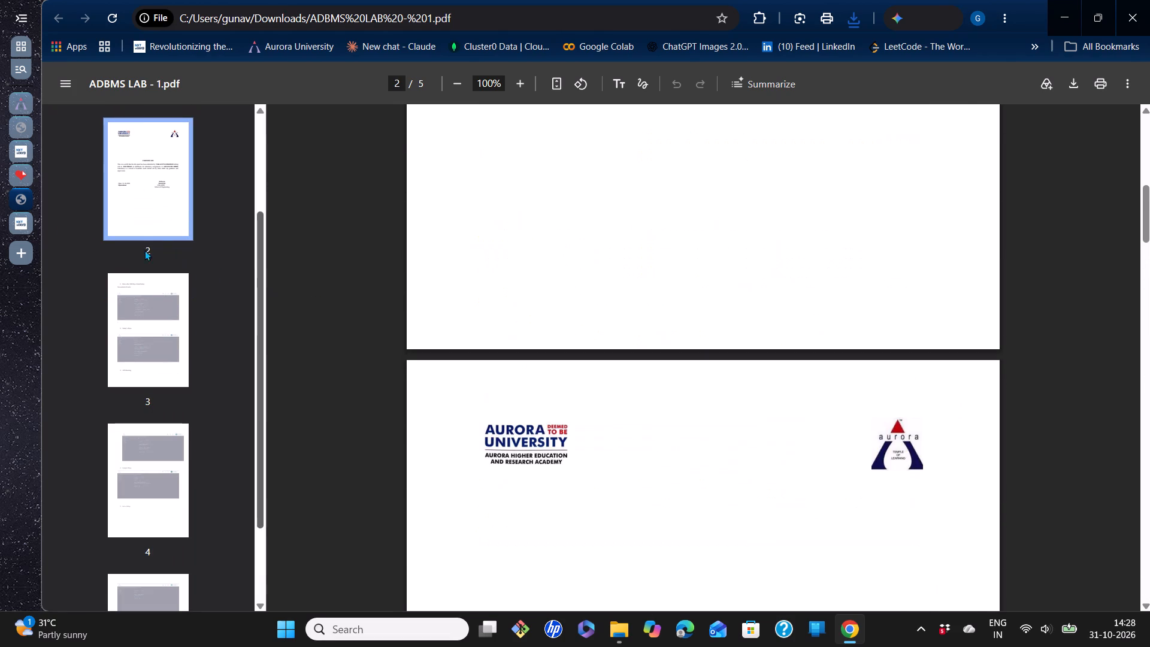
pyautogui.click(20, 195)
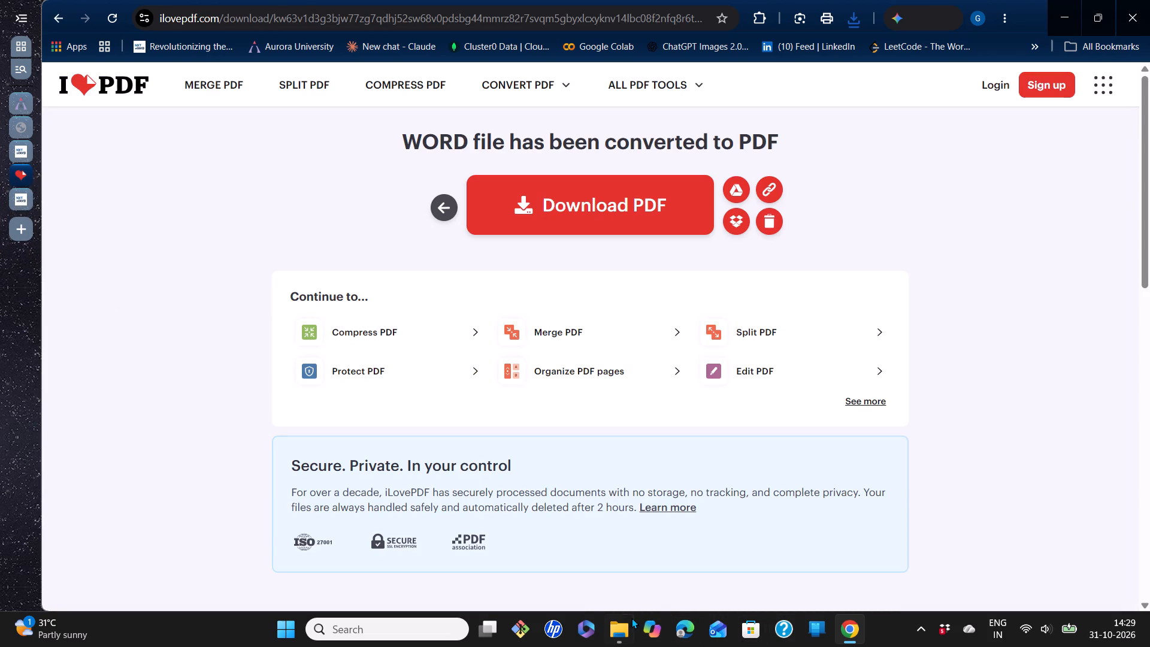
# Switch to File Explorer and copy the ADBMS LAB - 1 PDF from Downloads into Scans > 2nd Year 2nd Term > Backend Devlopment.
pyautogui.click(622, 579)
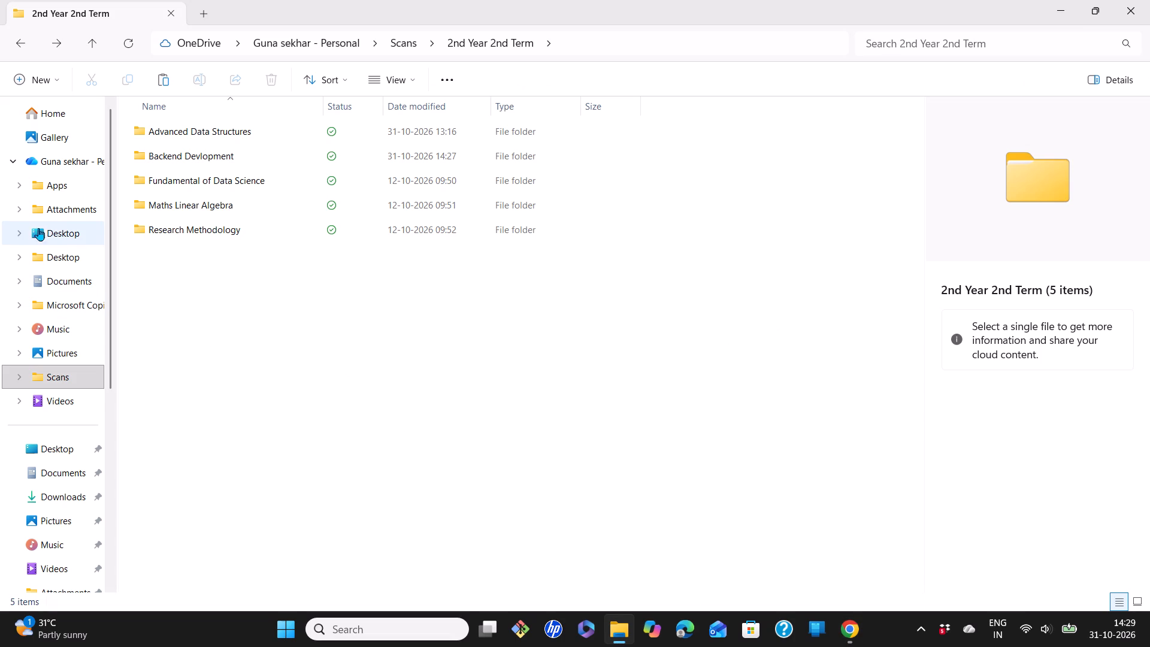
pyautogui.click(73, 501)
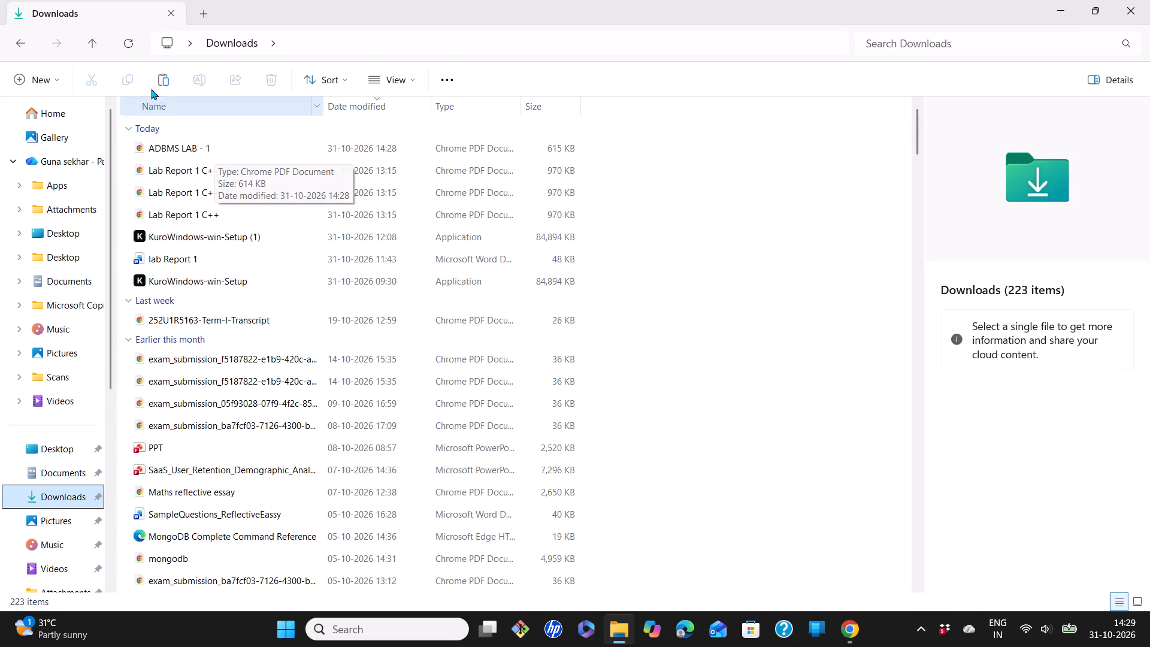
pyautogui.hotkey('ctrl', 'c')
pyautogui.click(240, 150)
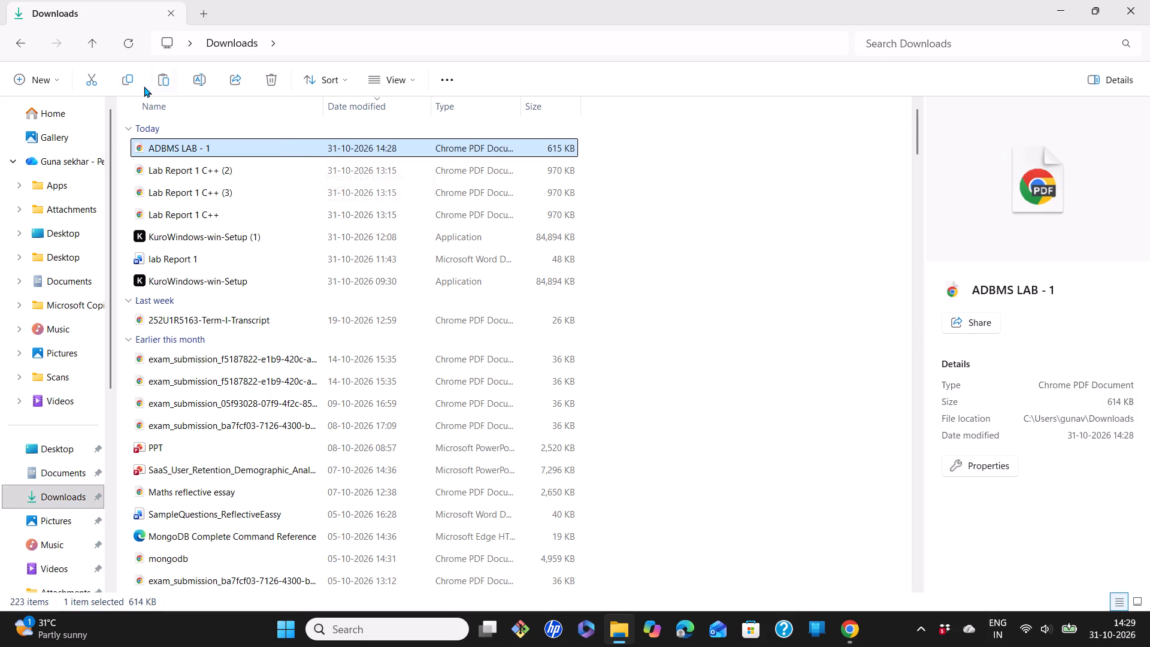
pyautogui.click(134, 81)
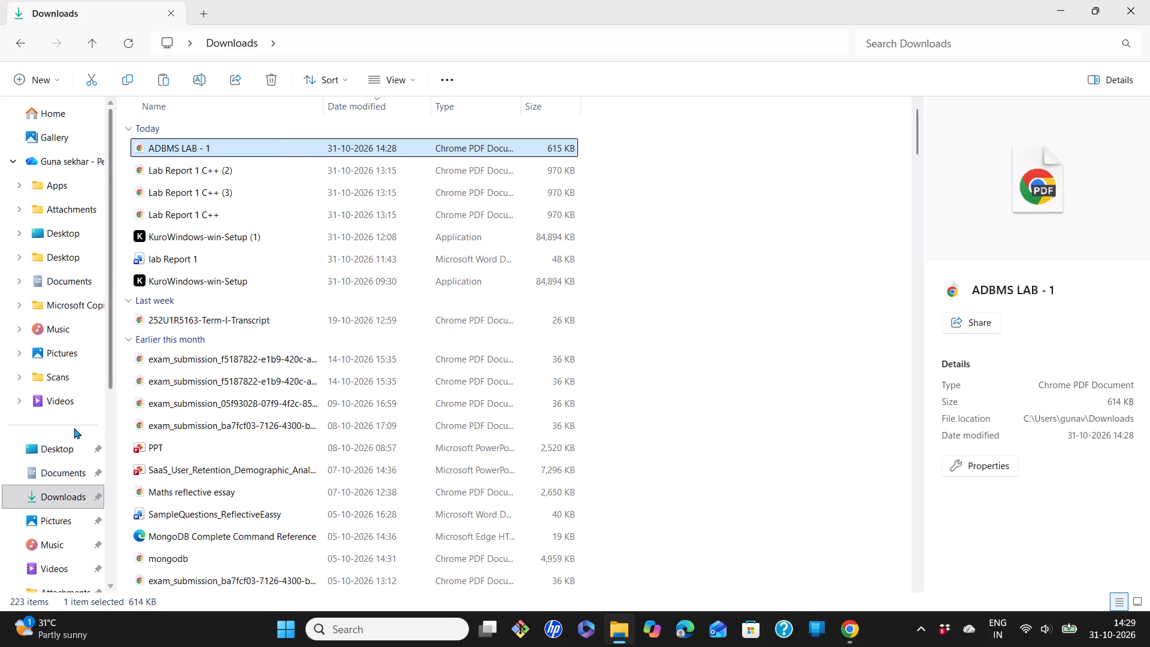
pyautogui.click(59, 366)
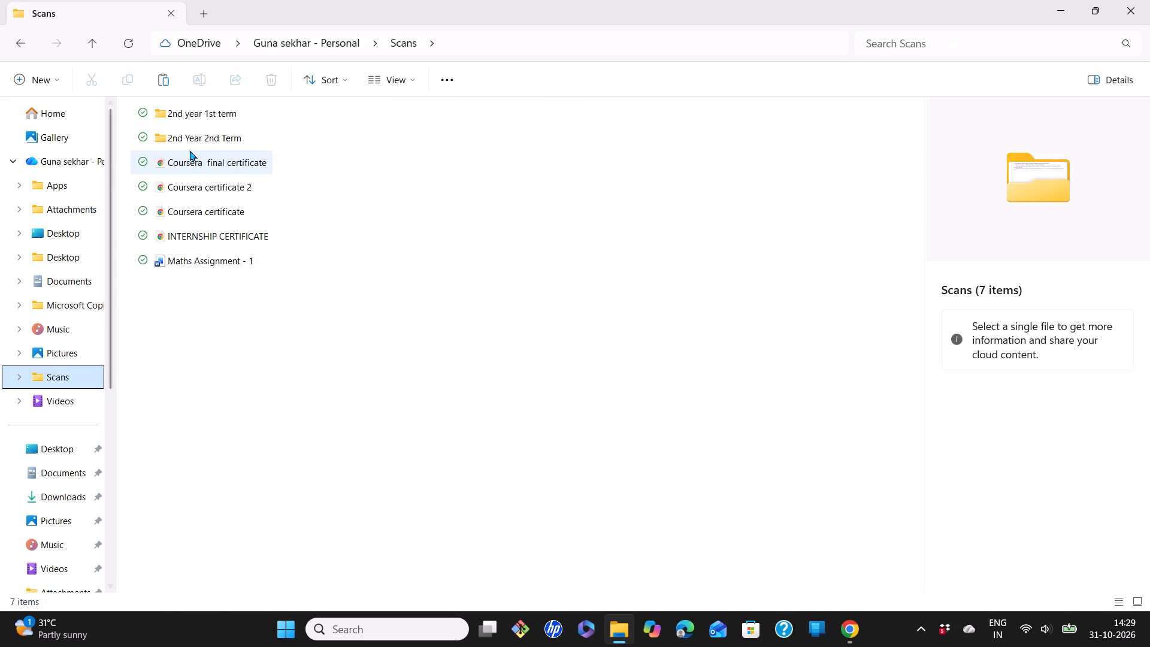
pyautogui.doubleClick(198, 136)
pyautogui.doubleClick(214, 155)
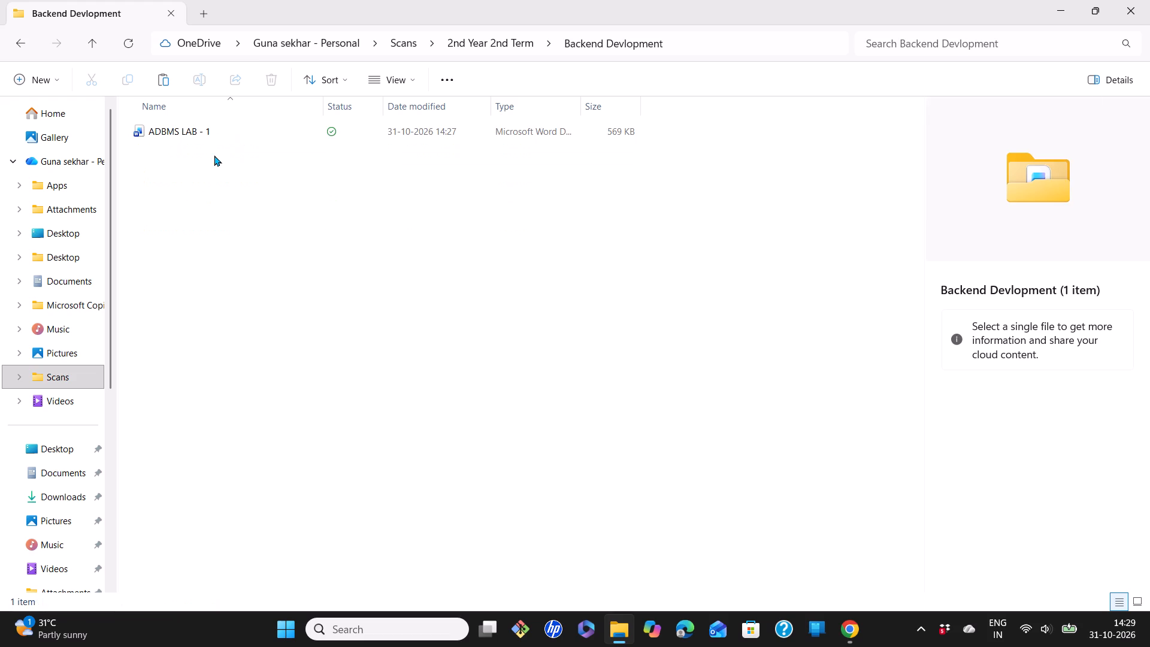
pyautogui.click(164, 82)
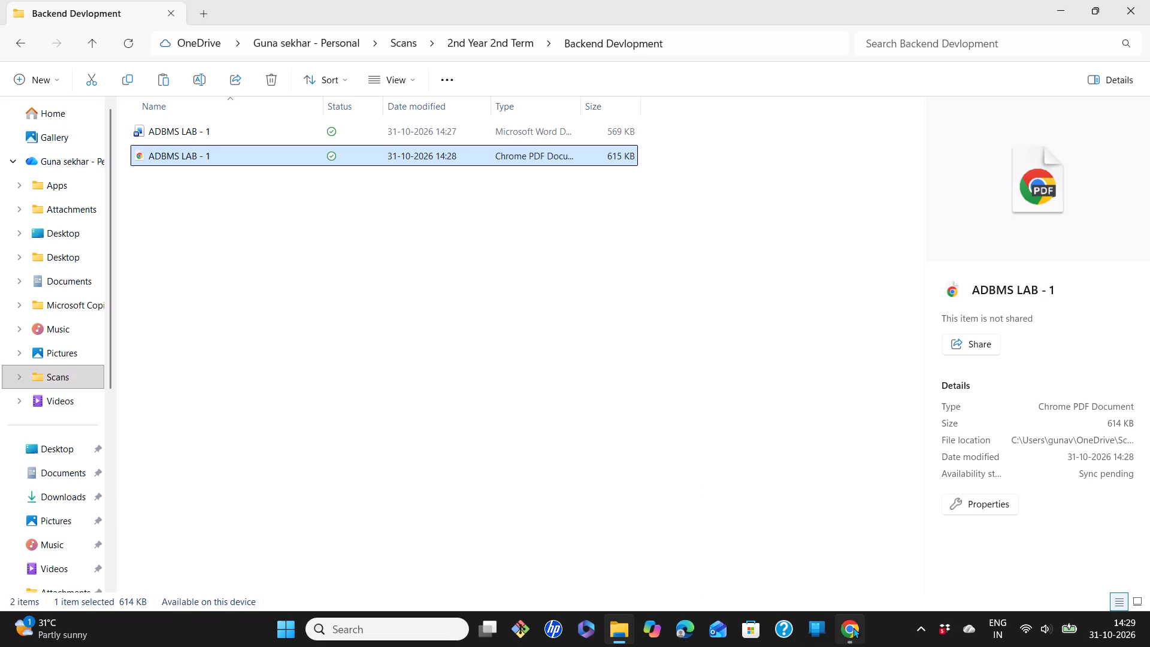
# Switch to Chrome and upload the ADBMS LAB - 1 PDF to Lab Report 1 of Backend Development Fundamentals in the Aurora portal.
pyautogui.click(851, 533)
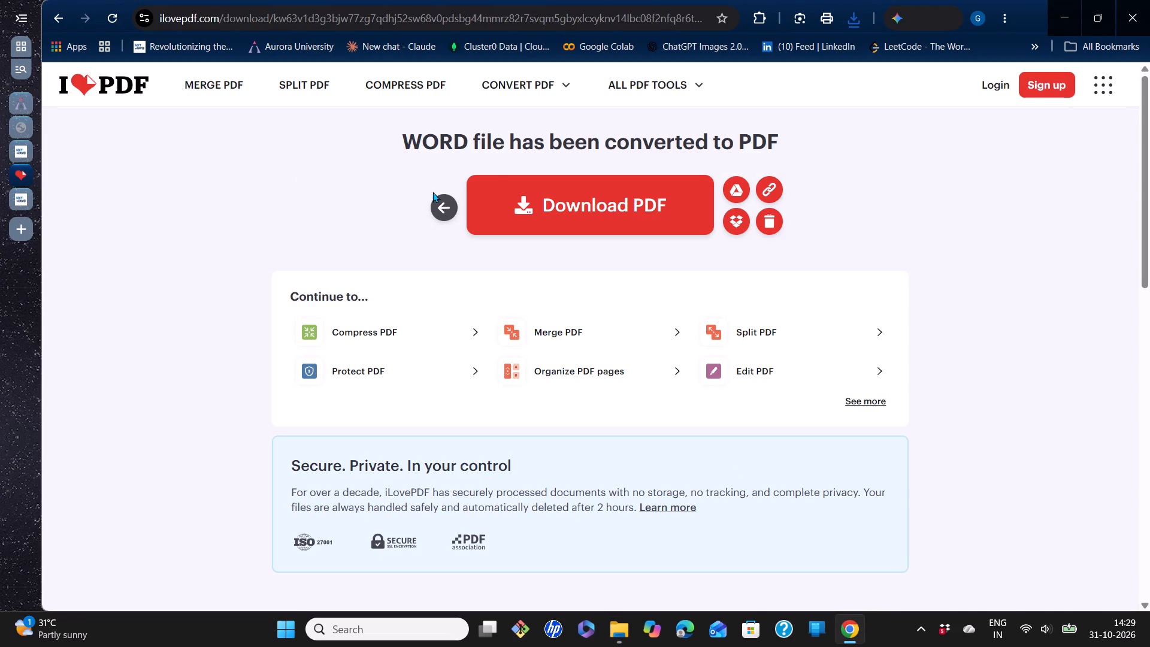
pyautogui.click(25, 100)
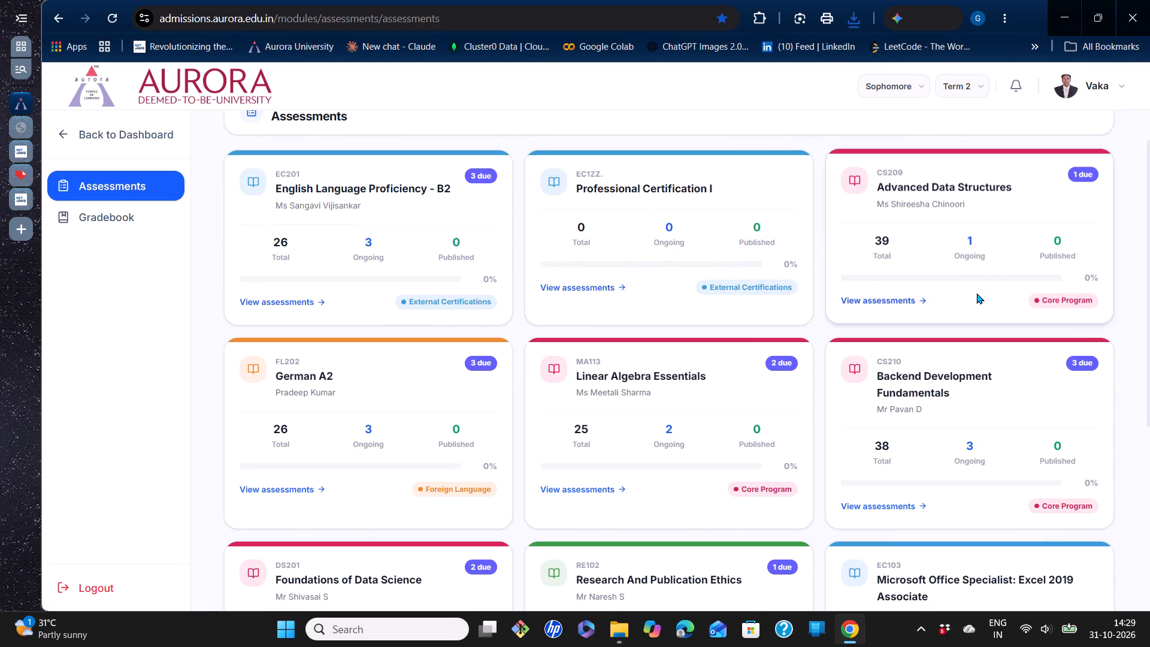
pyautogui.click(970, 415)
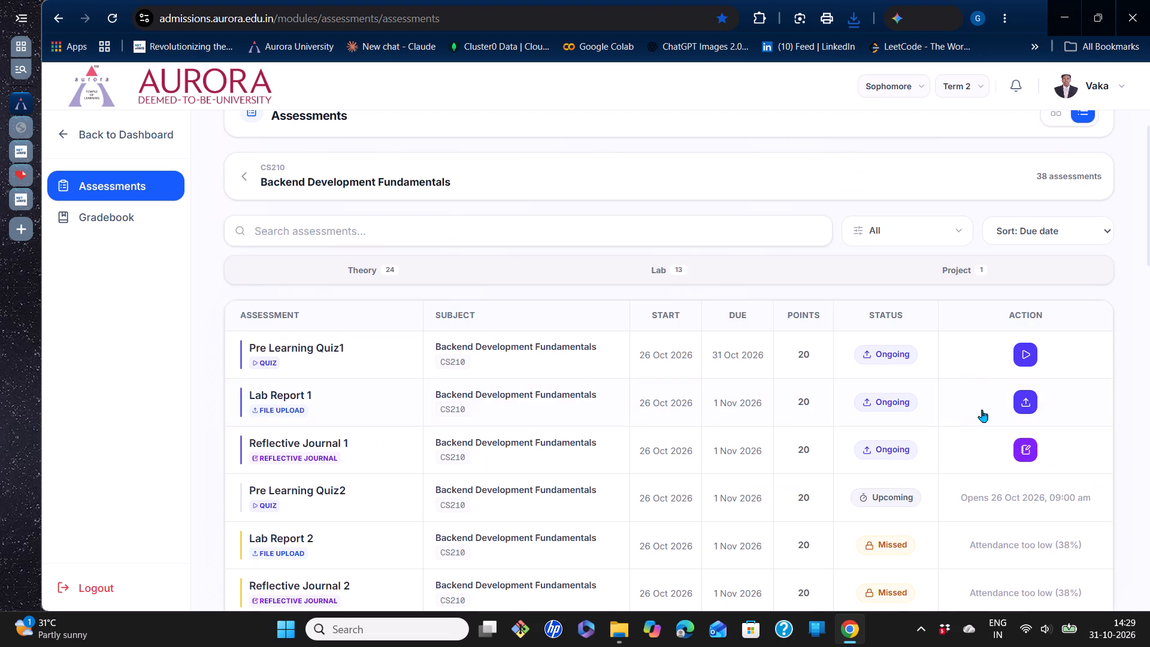
pyautogui.click(1026, 407)
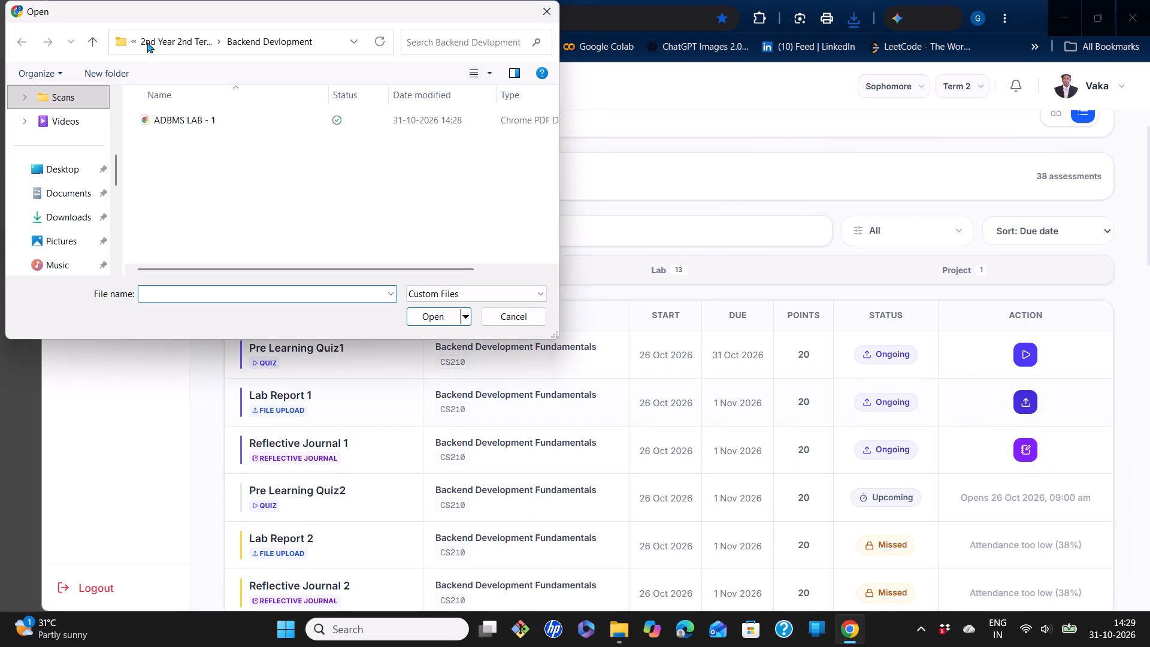
pyautogui.click(208, 123)
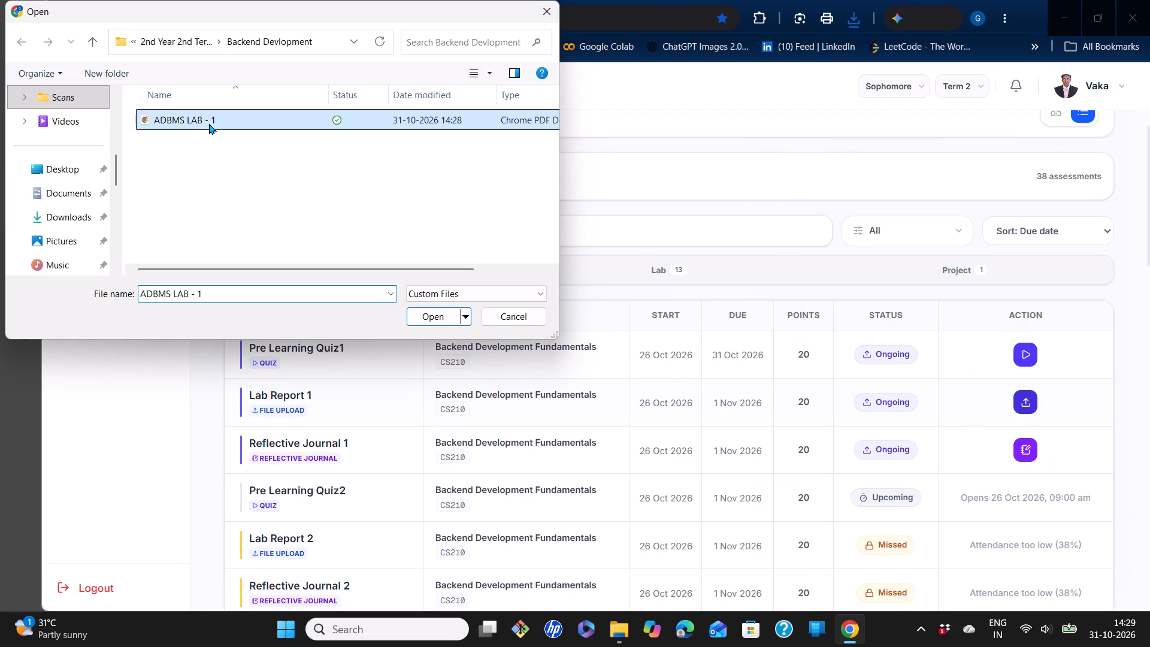
pyautogui.click(443, 317)
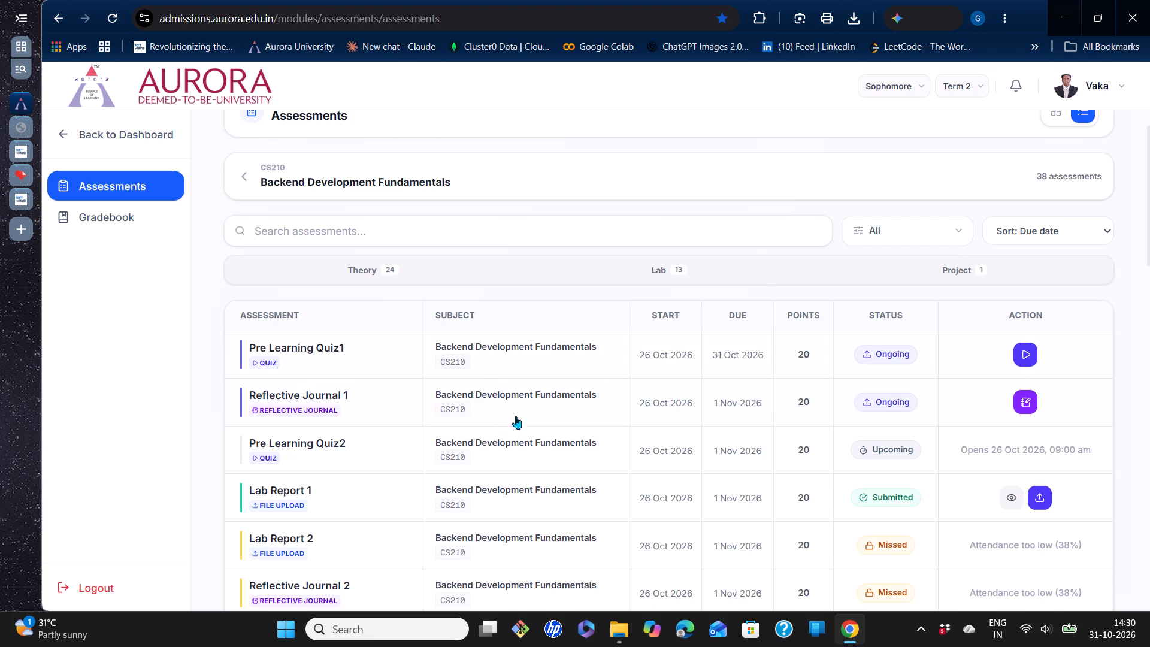
# Check the Backend Development Fundamentals assessment list, reopen Assessments from the dashboard and return to the overview of all courses.
pyautogui.scroll(-6, 661, 379)
pyautogui.scroll(1, 699, 380)
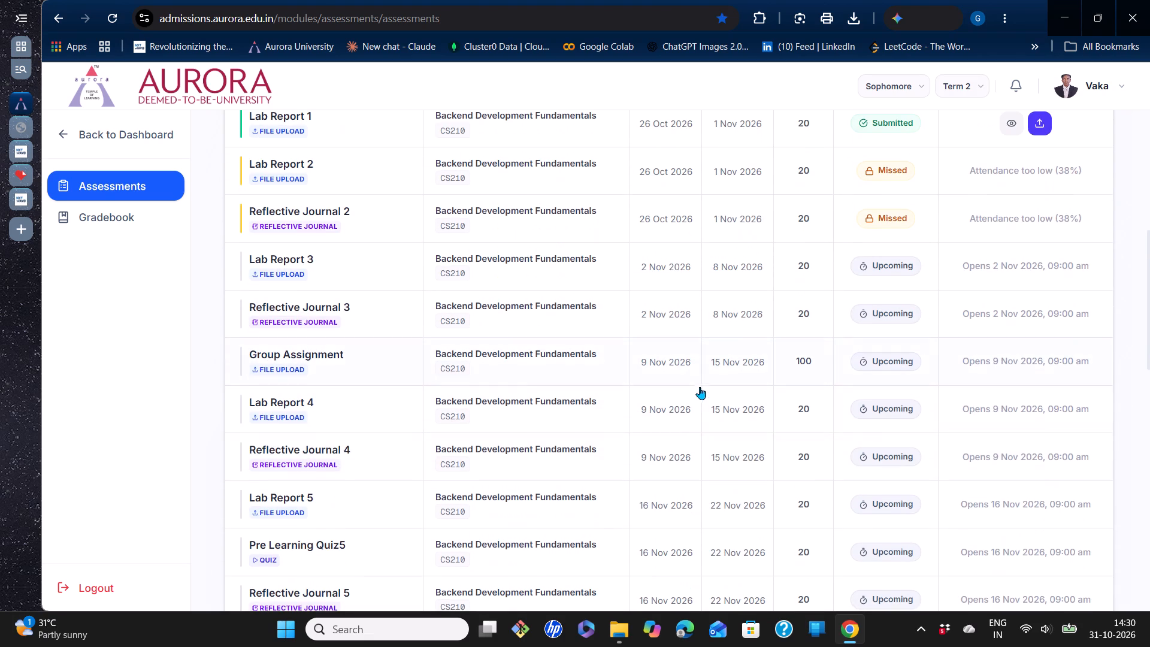
pyautogui.scroll(4, 710, 404)
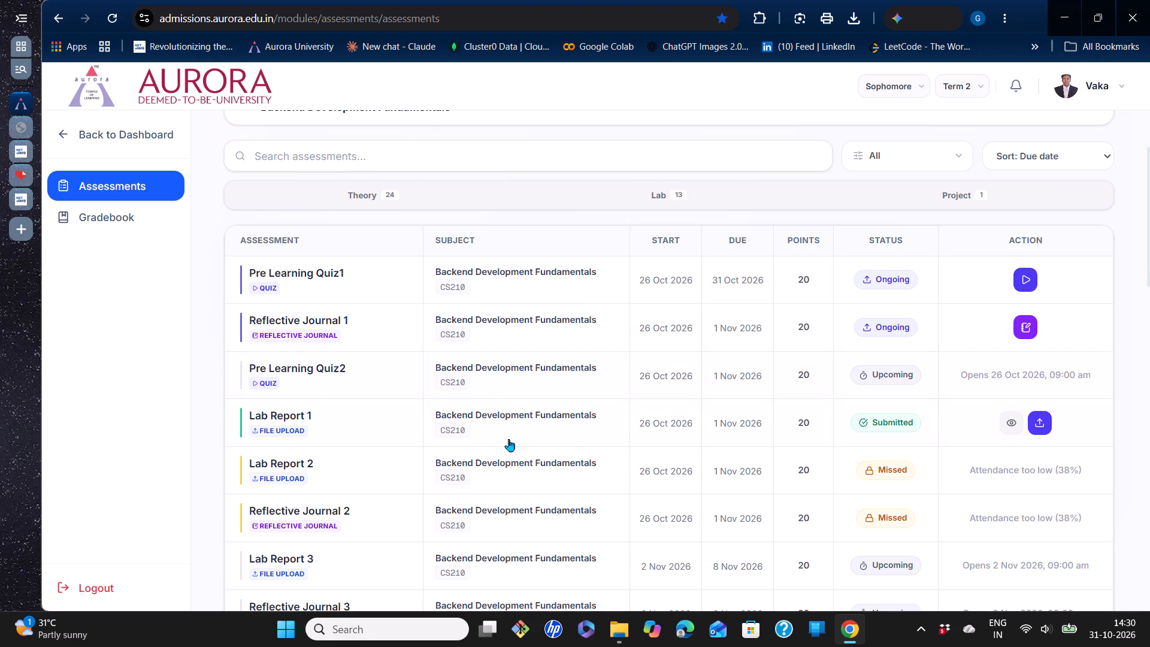
pyautogui.scroll(-2, 756, 410)
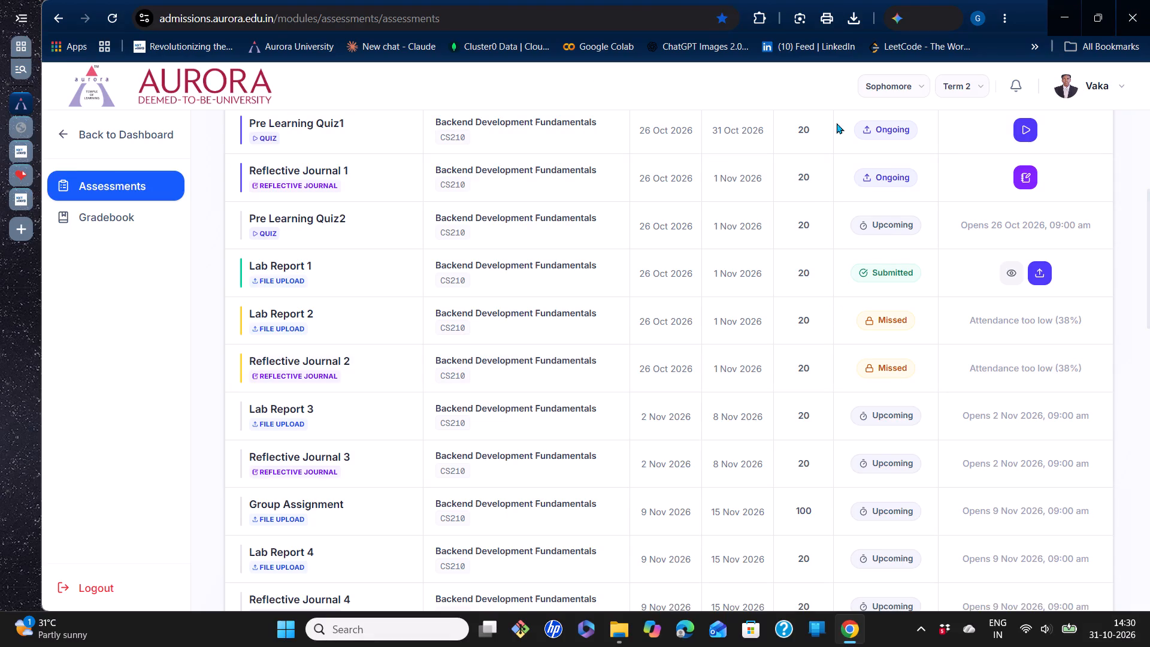
pyautogui.scroll(2, 721, 228)
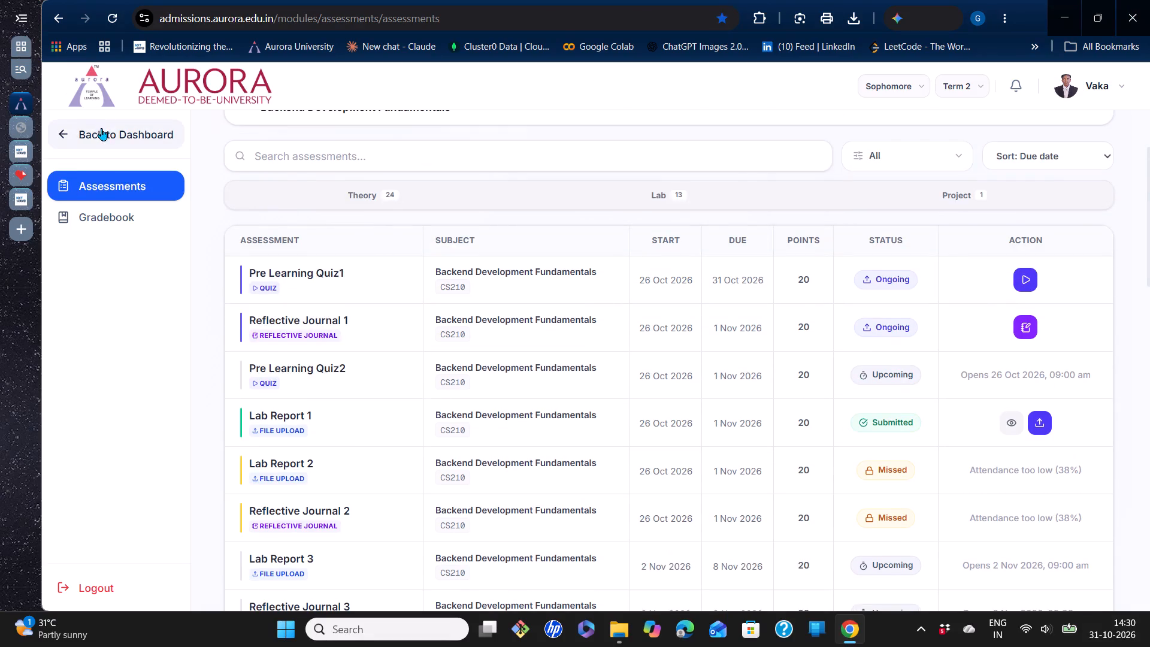
pyautogui.click(100, 128)
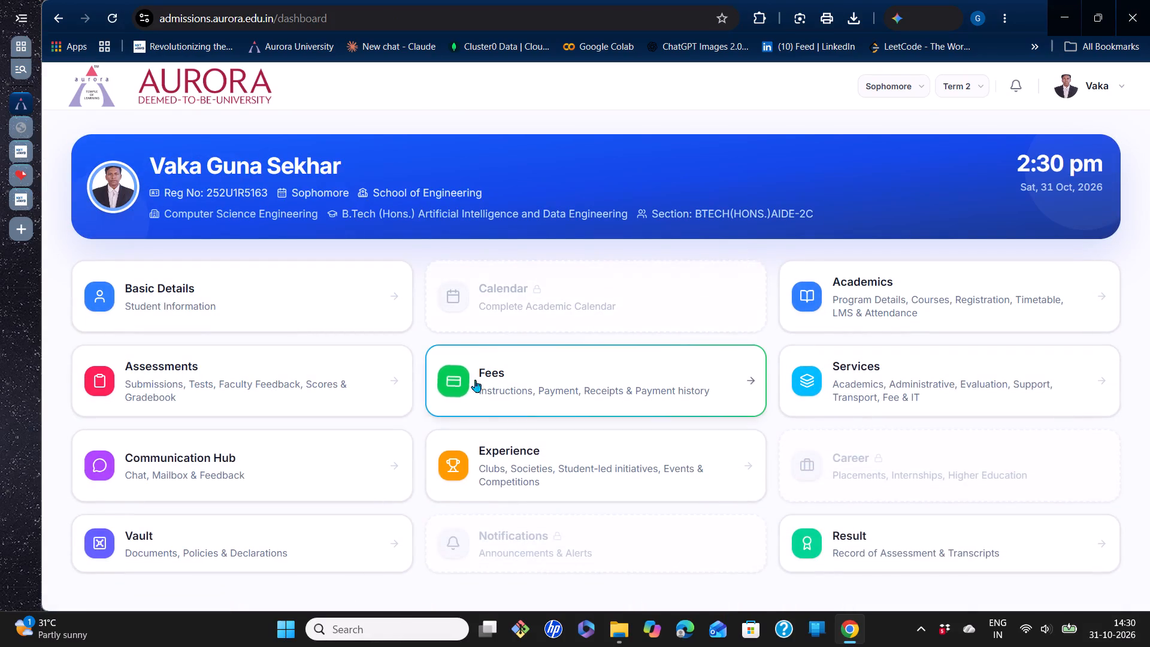
pyautogui.click(388, 385)
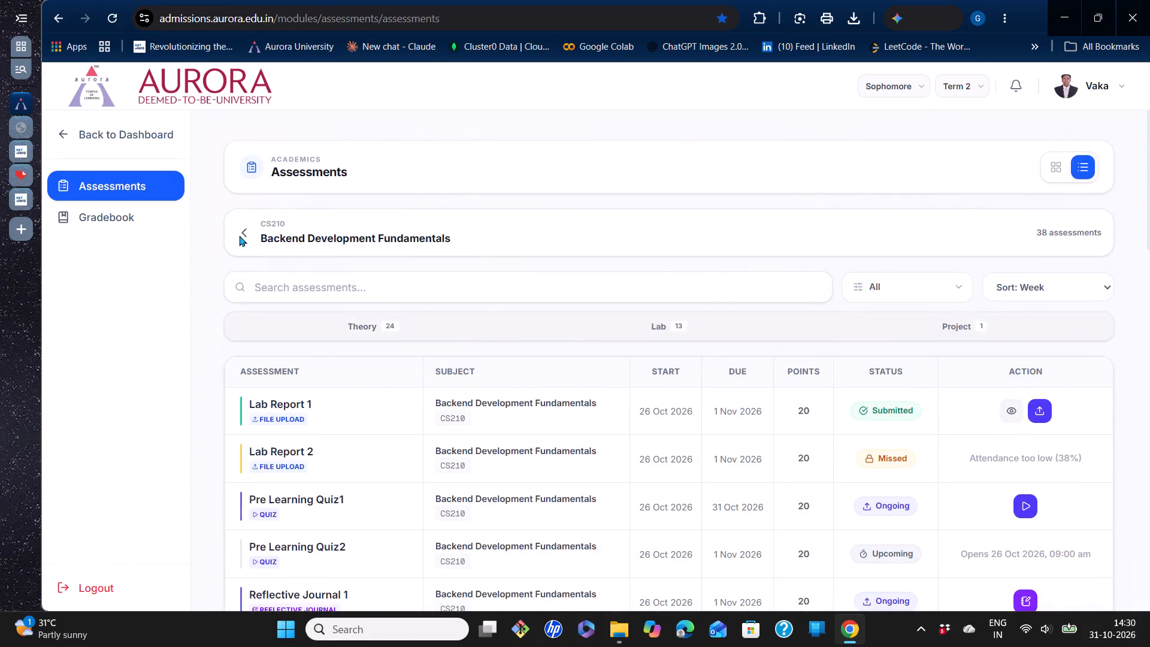
pyautogui.click(238, 235)
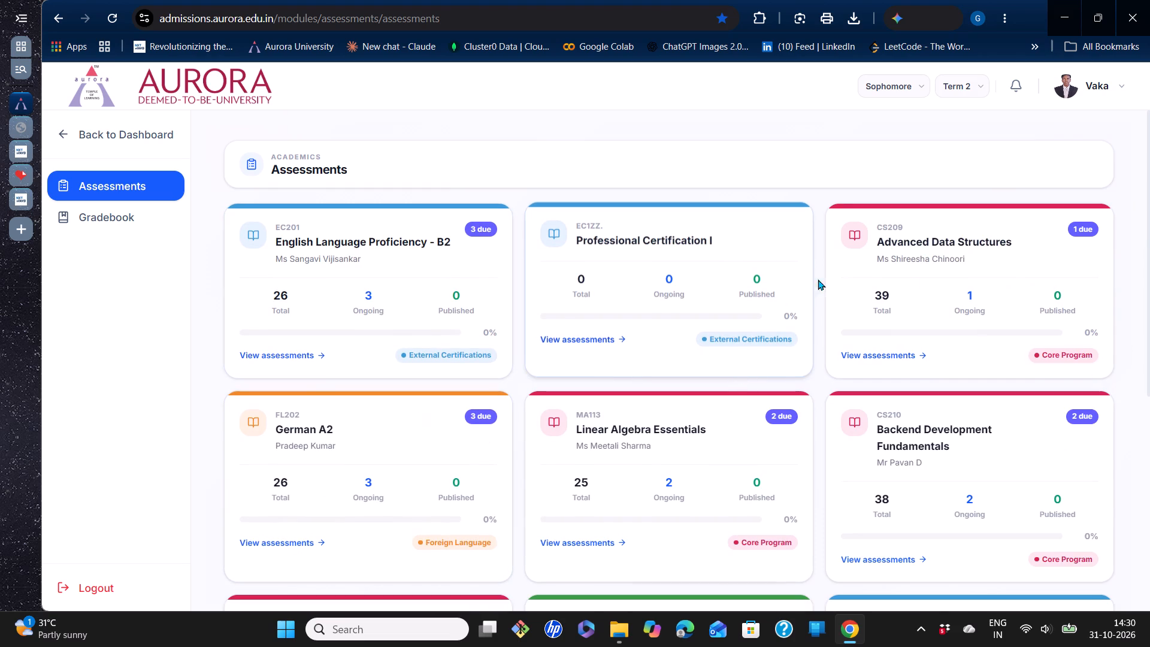
# View the published RE Quiz 1 result in Research And Publication Ethics, and go back to that course's assessments.
pyautogui.scroll(-3, 960, 451)
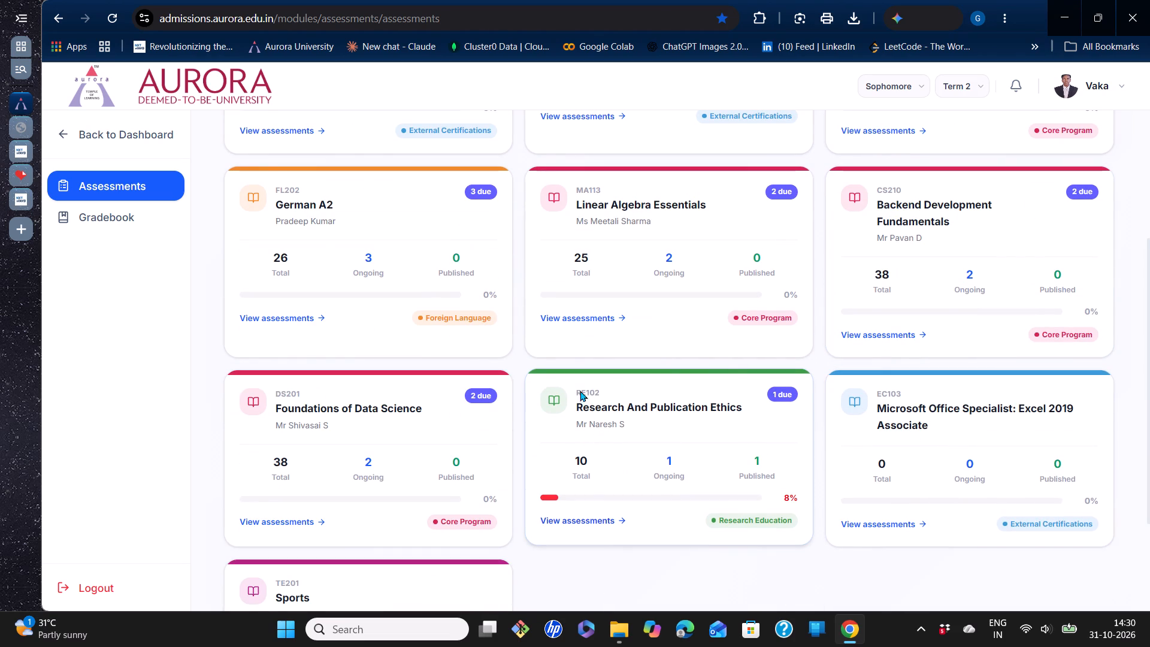
pyautogui.scroll(1, 725, 370)
pyautogui.scroll(-1, 714, 386)
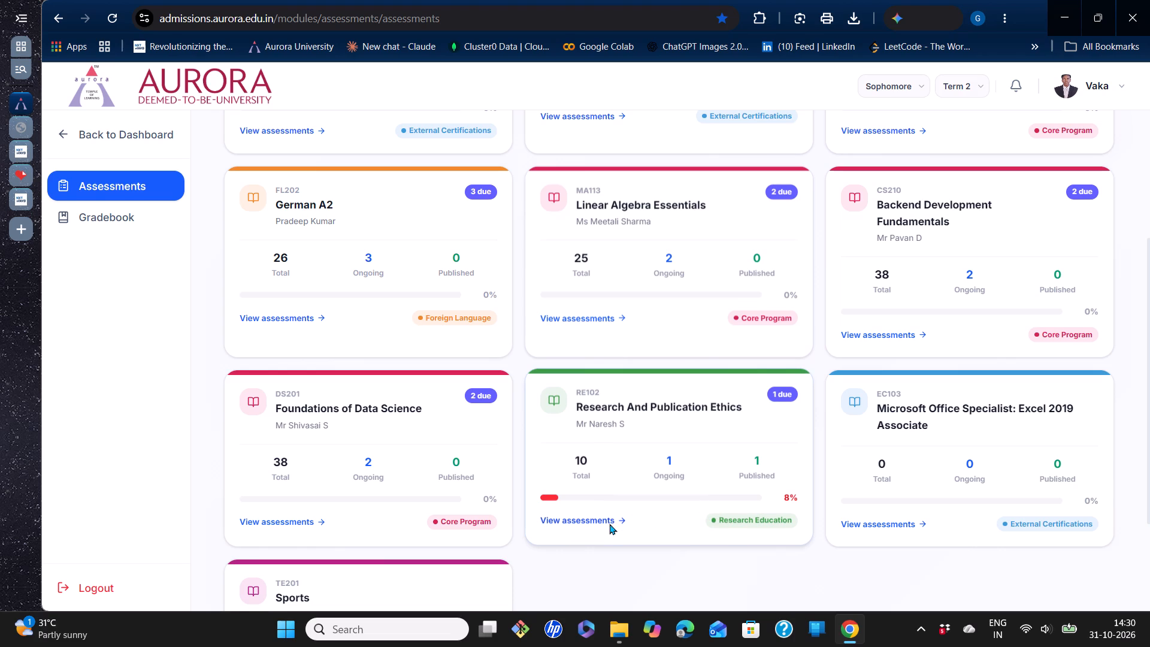
pyautogui.click(604, 521)
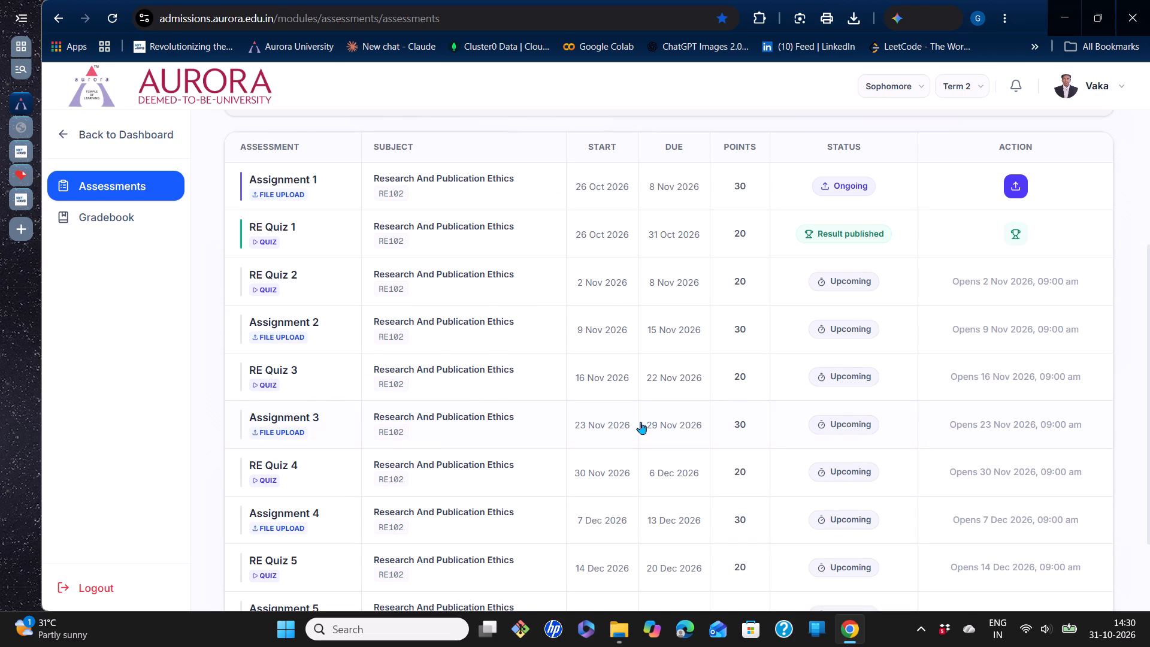
pyautogui.click(1009, 232)
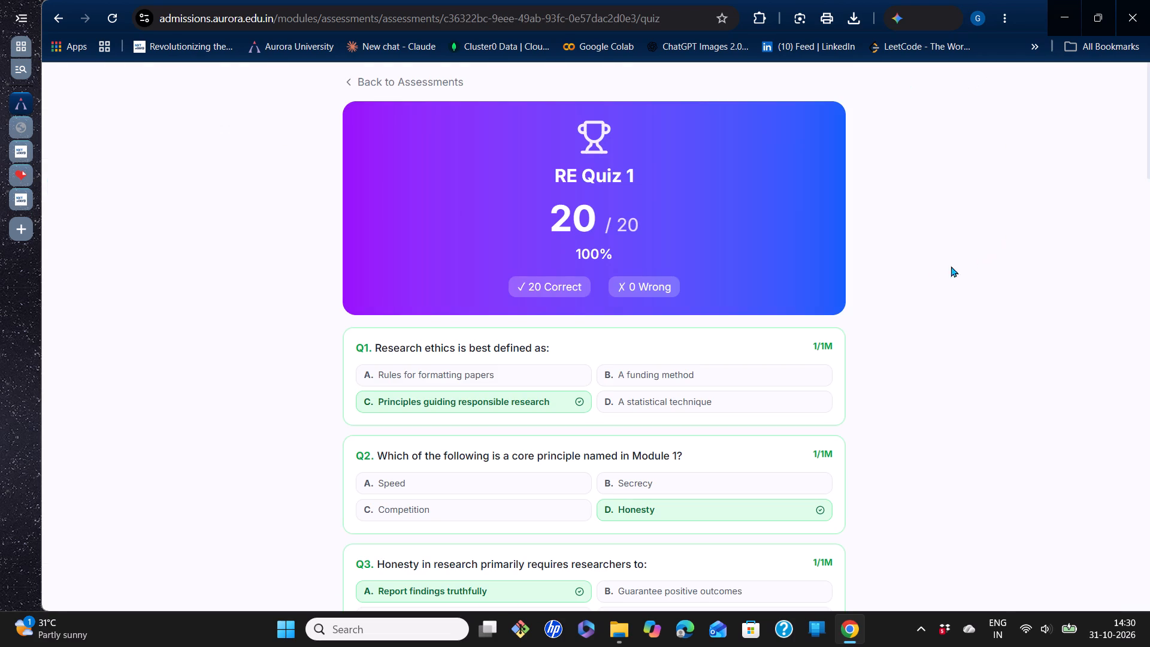
pyautogui.scroll(-8, 689, 357)
pyautogui.scroll(8, 681, 358)
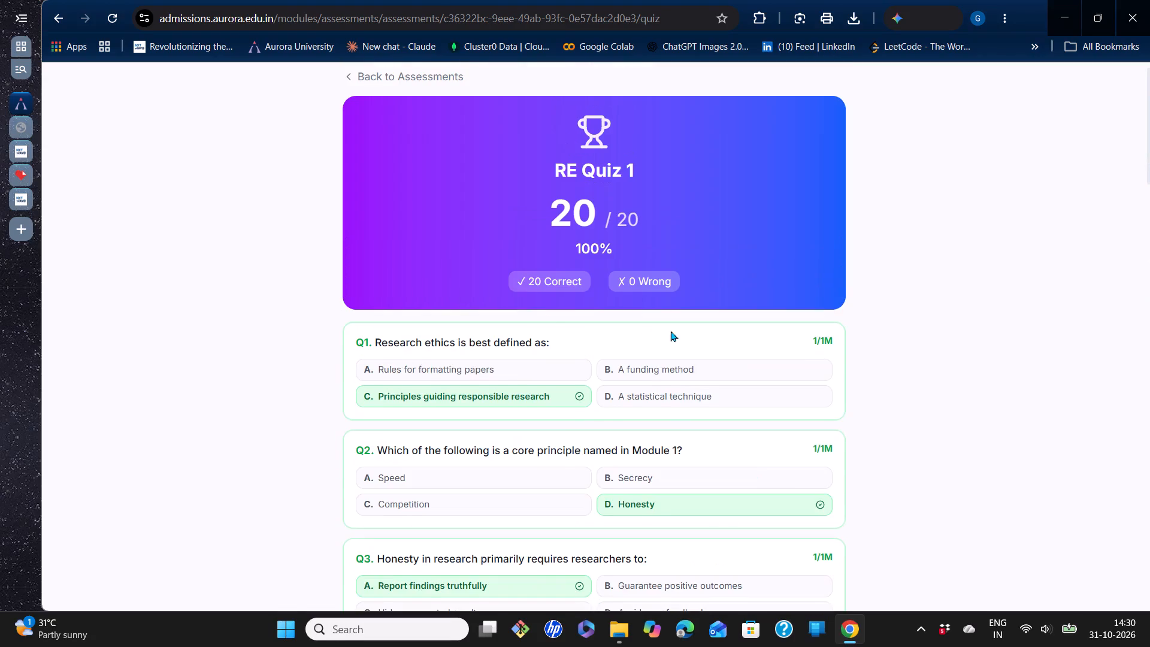
pyautogui.click(384, 82)
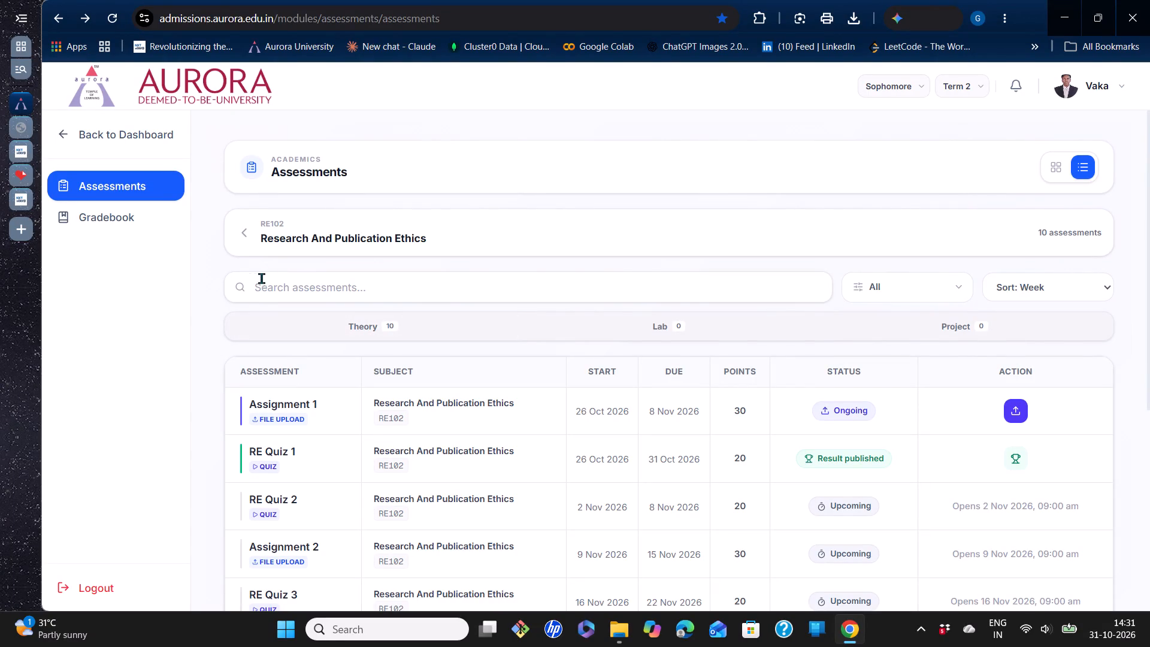
# Return from Research And Publication Ethics to the overview of all courses and look over the courses' ongoing and due assessments.
pyautogui.click(245, 231)
pyautogui.scroll(-4, 753, 312)
pyautogui.scroll(2, 724, 301)
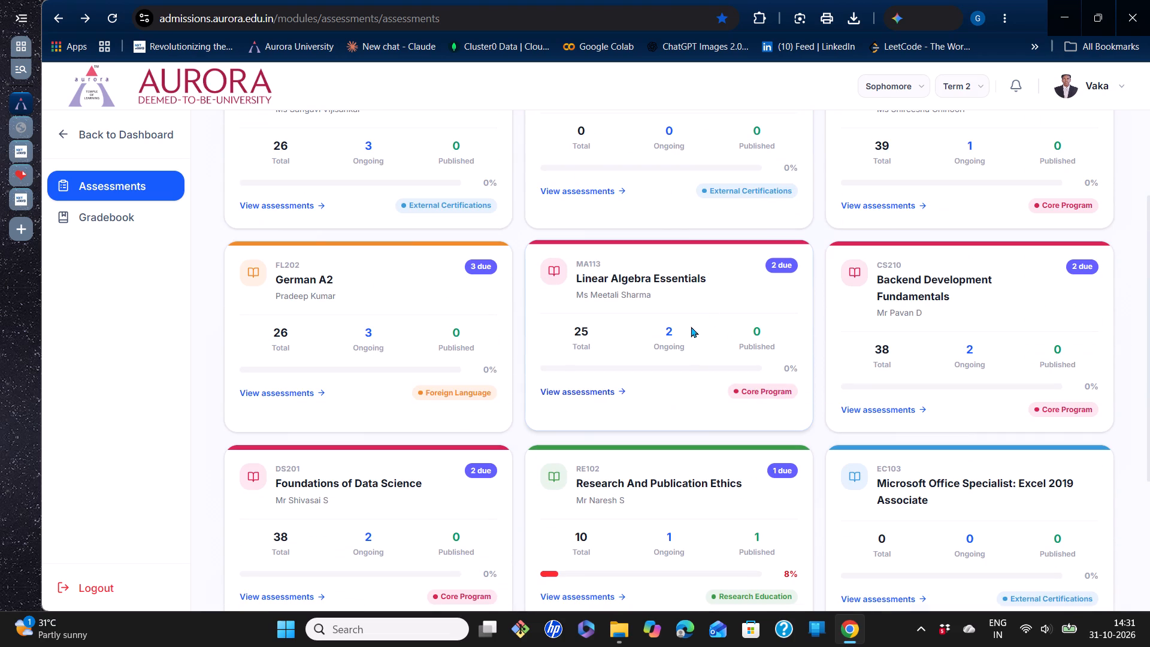
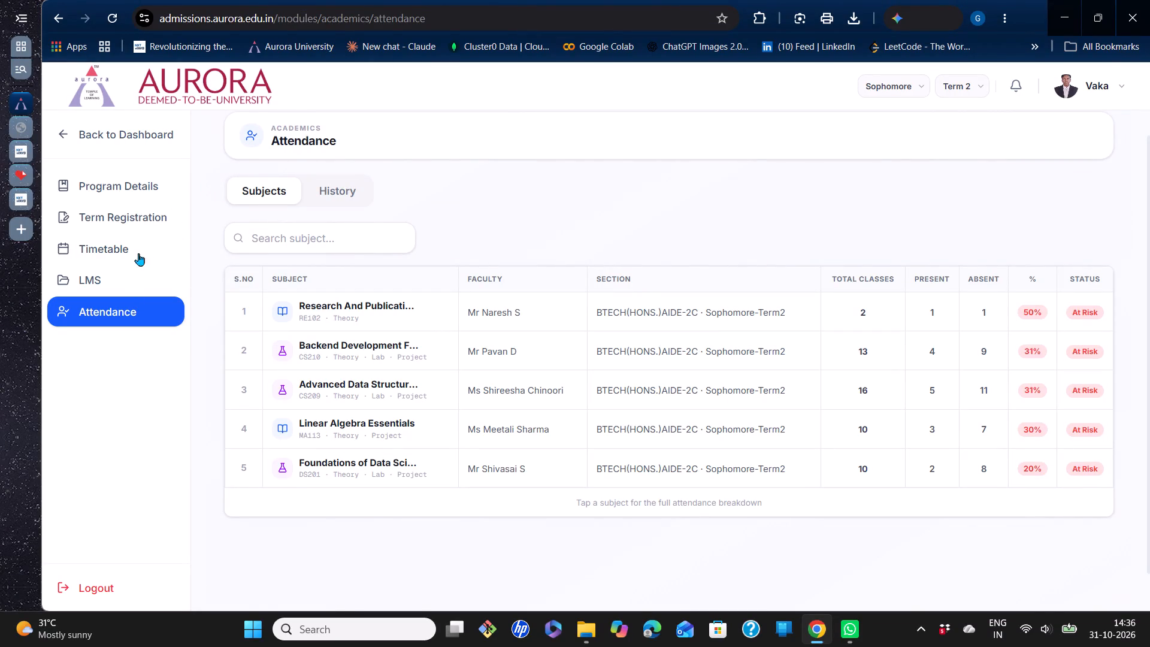
# Return from the Attendance page to the student dashboard and look over its available modules.
pyautogui.click(68, 121)
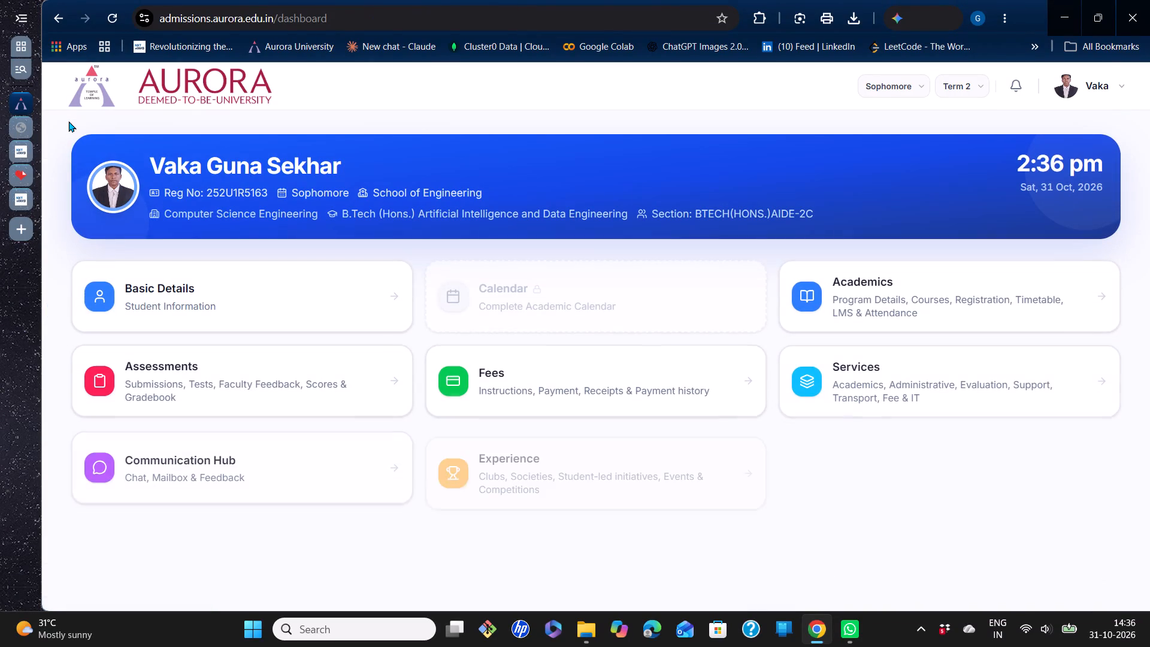
pyautogui.scroll(-1, 361, 573)
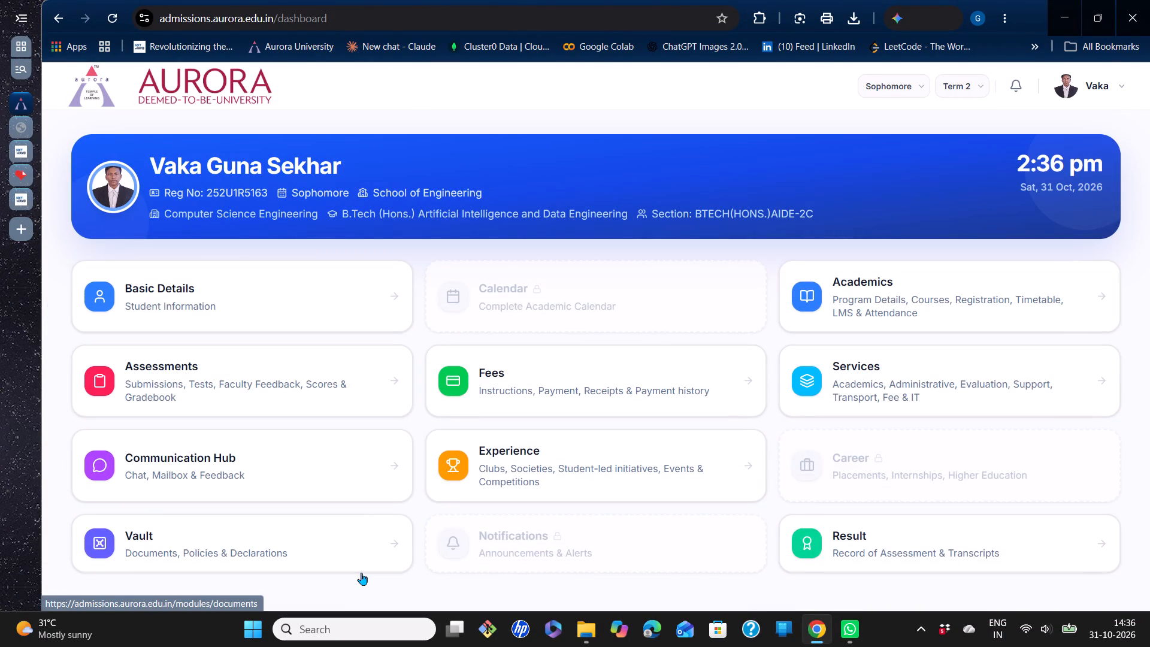
pyautogui.scroll(-1, 361, 573)
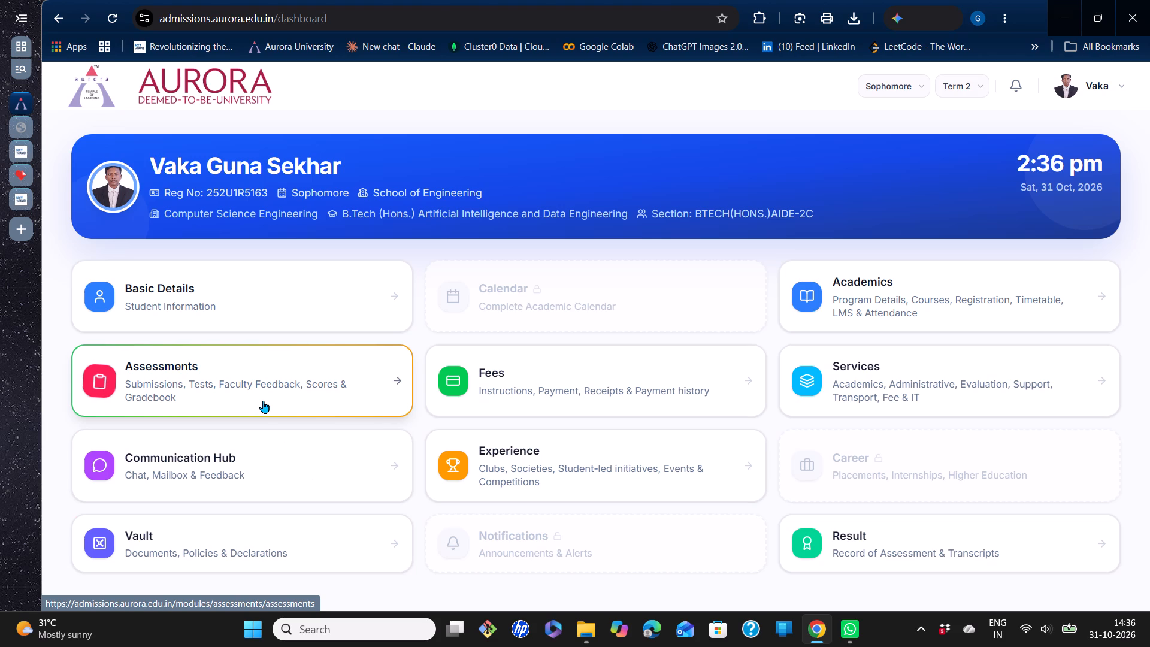